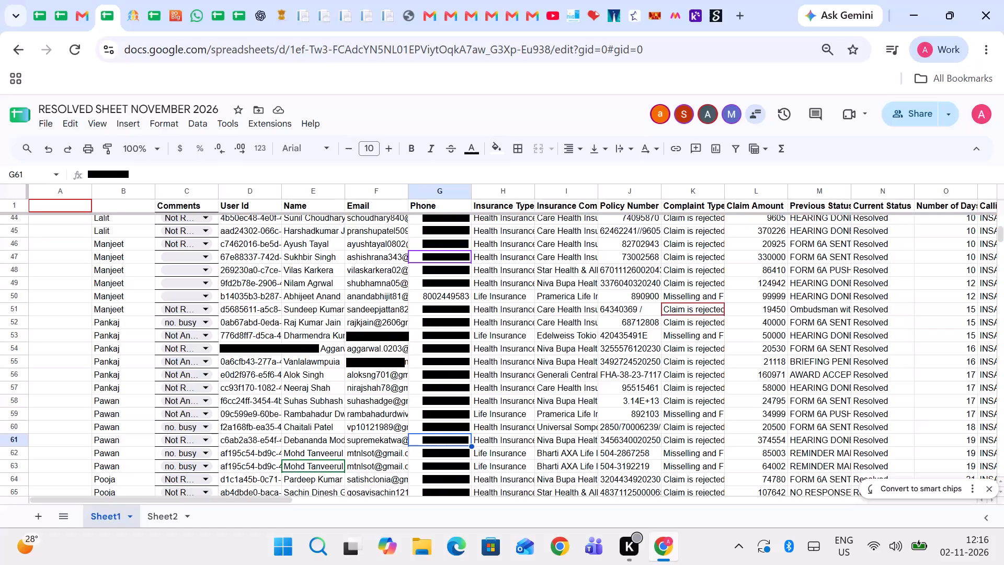
Switch to the anas sheet spreadsheet and open its shop sheet.
left_click(384, 364)
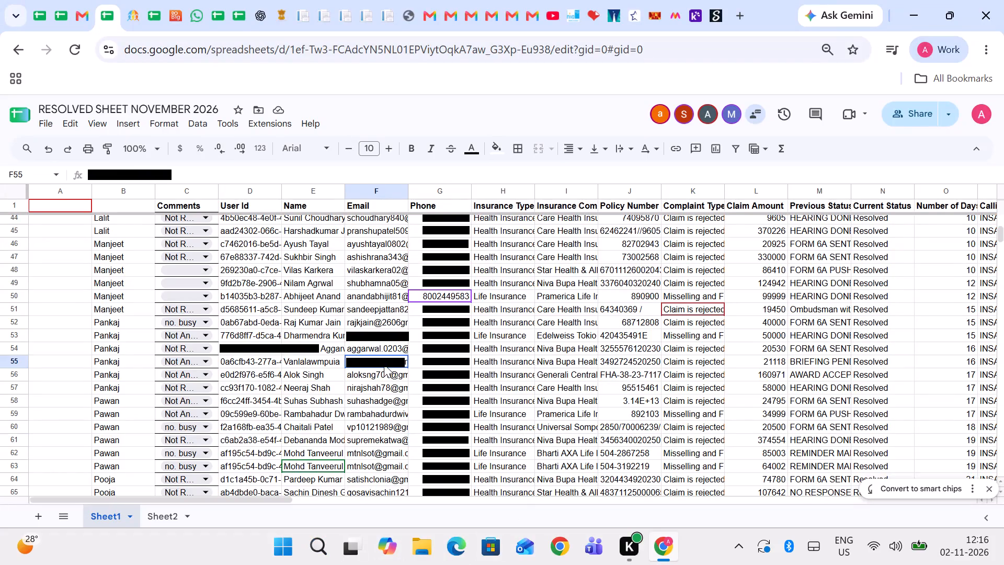
left_click(220, 0)
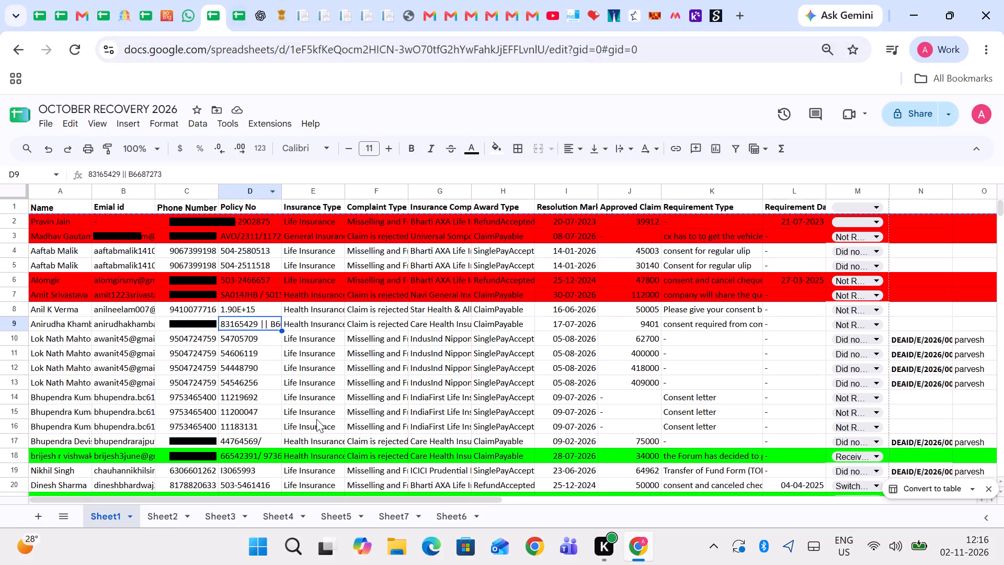
left_click(235, 16)
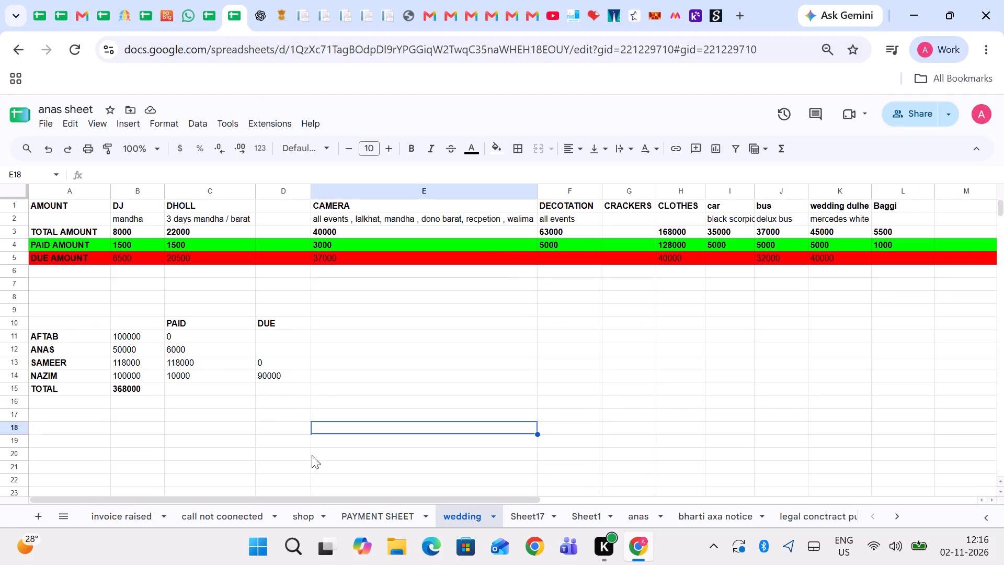
left_click(323, 512)
Copy the October 2026 heading from D515 into cell D661, below the October TOTAL row.
scroll(503, 400, "up", 1)
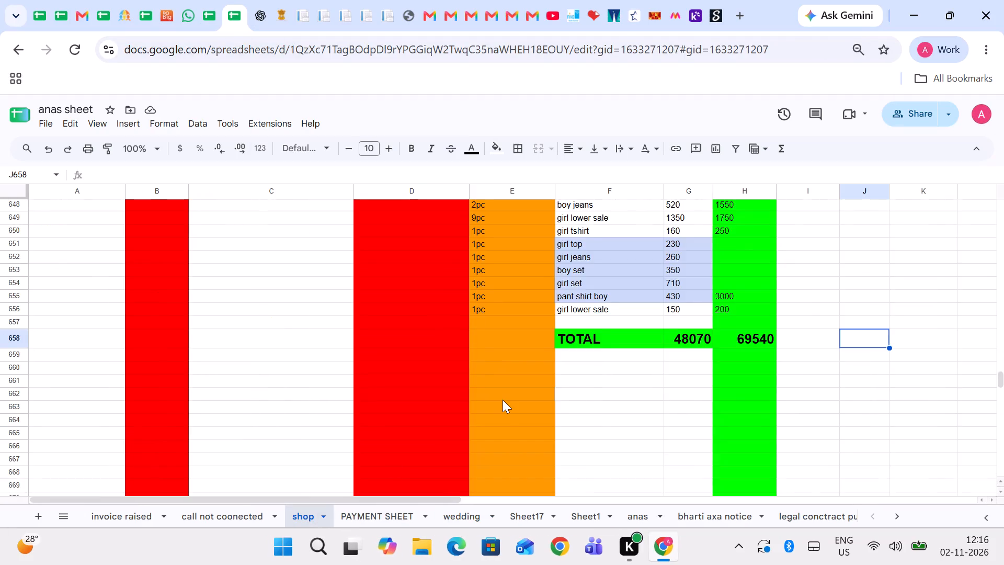
scroll(503, 400, "up", 1)
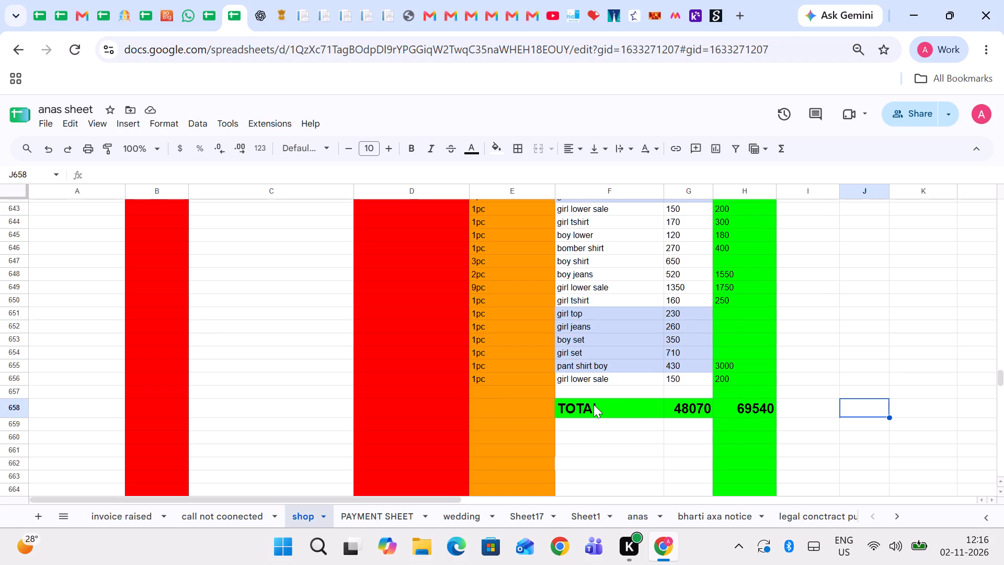
scroll(594, 404, "down", 1)
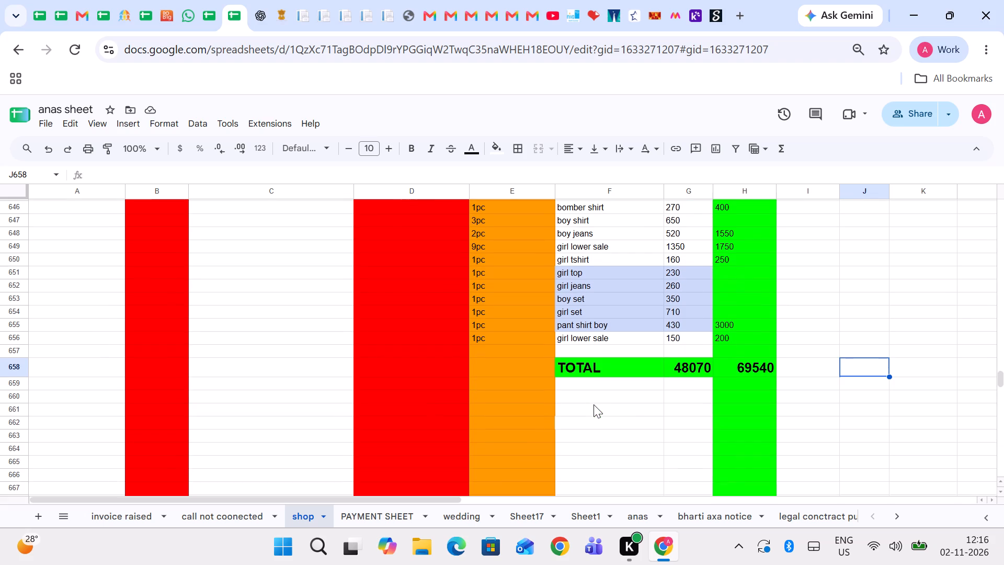
scroll(631, 392, "up", 4)
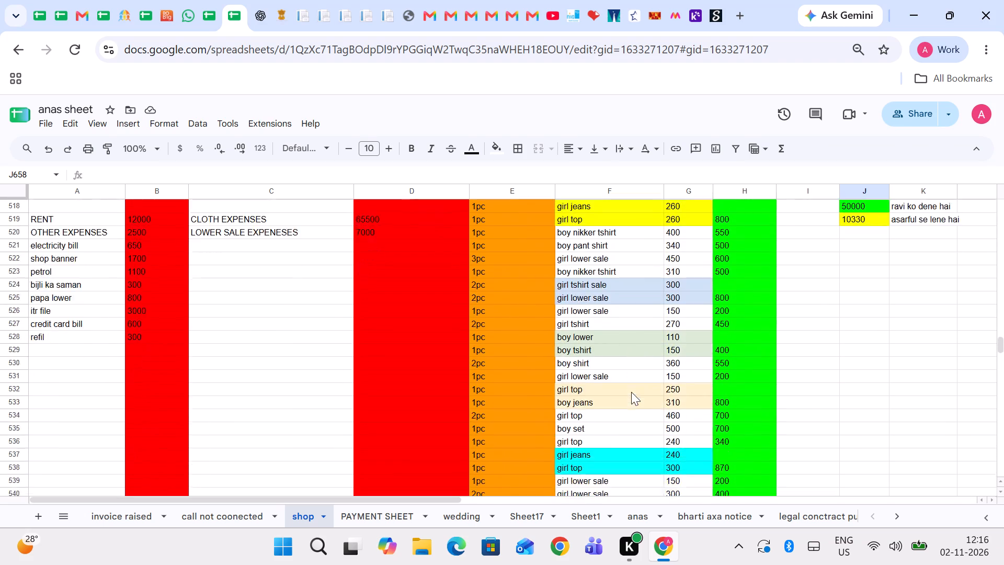
scroll(631, 392, "up", 2)
scroll(631, 392, "down", 2)
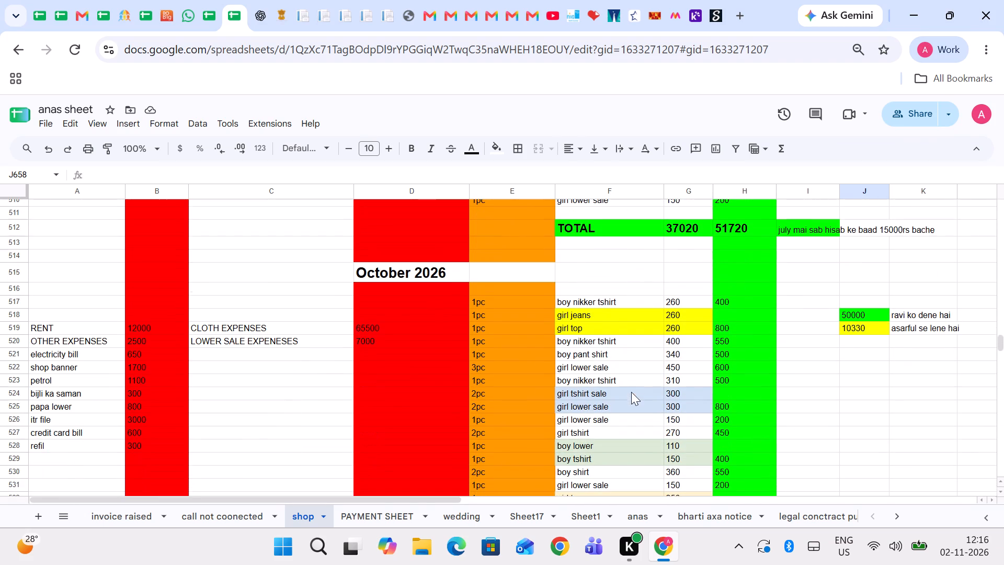
left_click(387, 275)
key("ctrl+c")
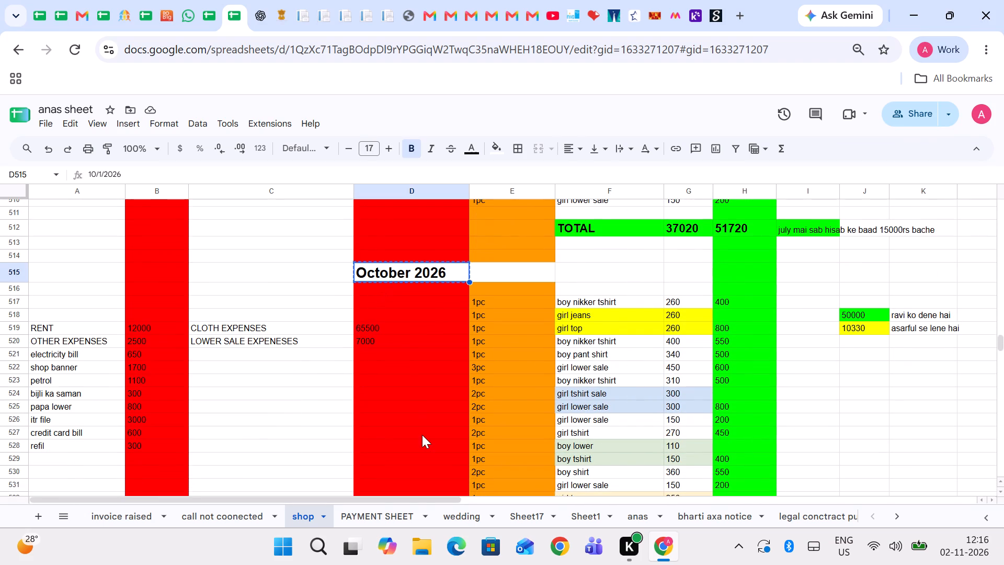
scroll(422, 435, "down", 6)
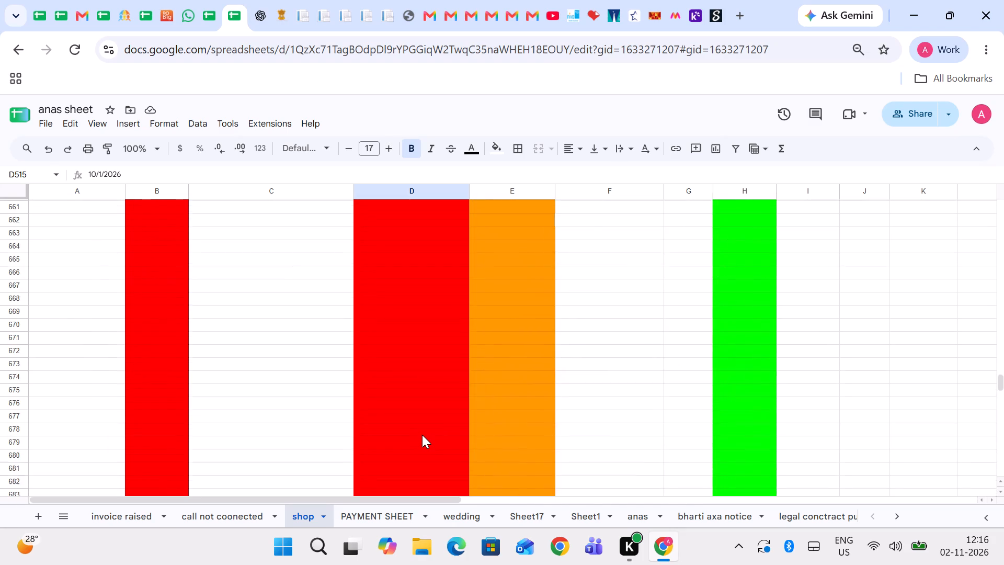
scroll(422, 435, "up", 1)
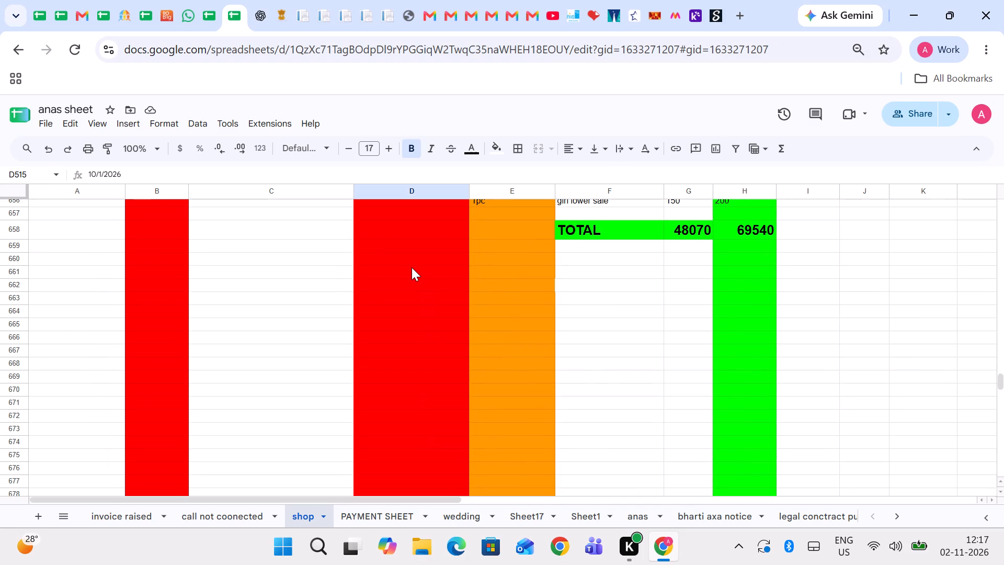
left_click(402, 272)
key("ctrl+v")
Change the copied month heading in D661 to November 2026 by picking the date 11/1/2026.
double_click(398, 273)
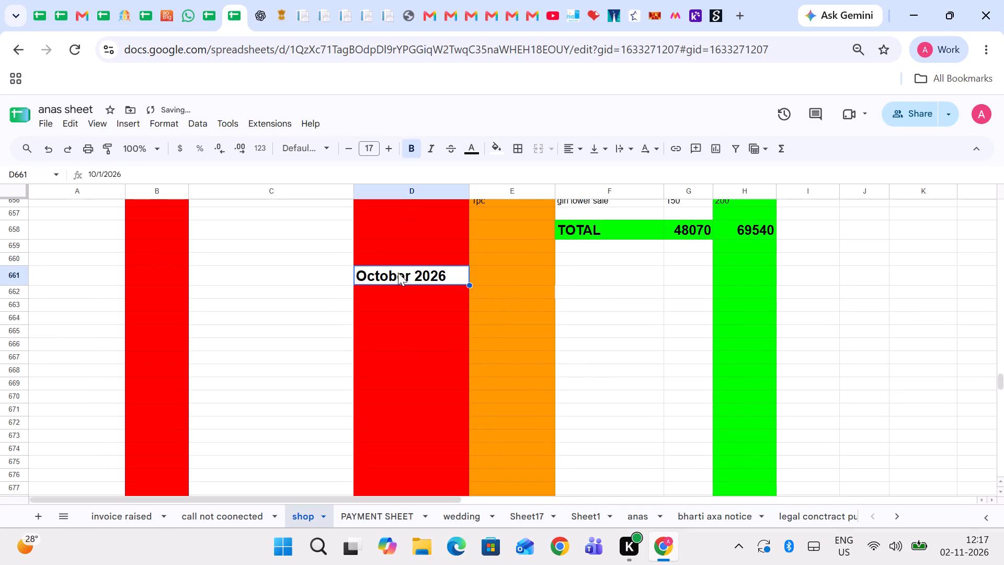
left_click(469, 306)
left_click(469, 300)
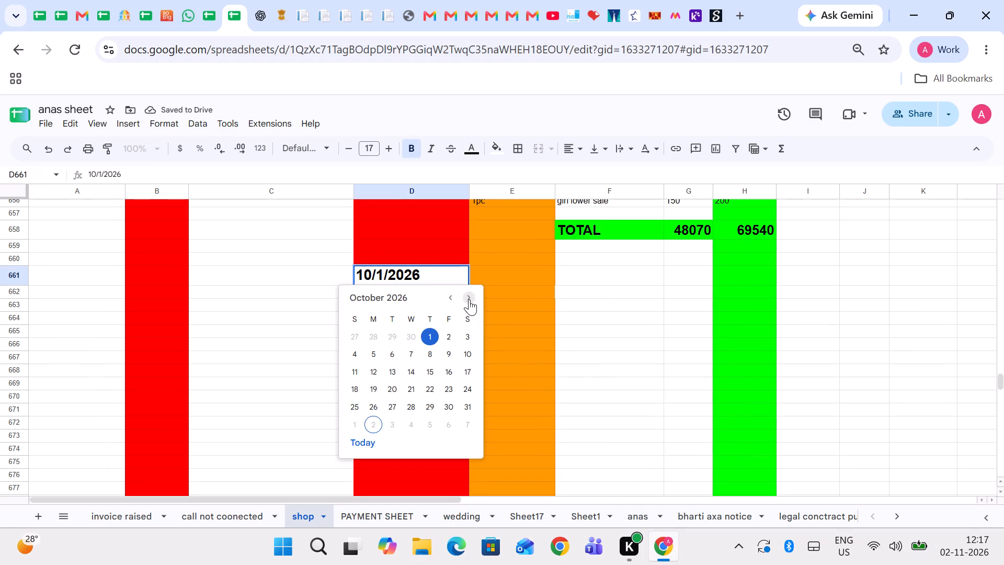
left_click(360, 333)
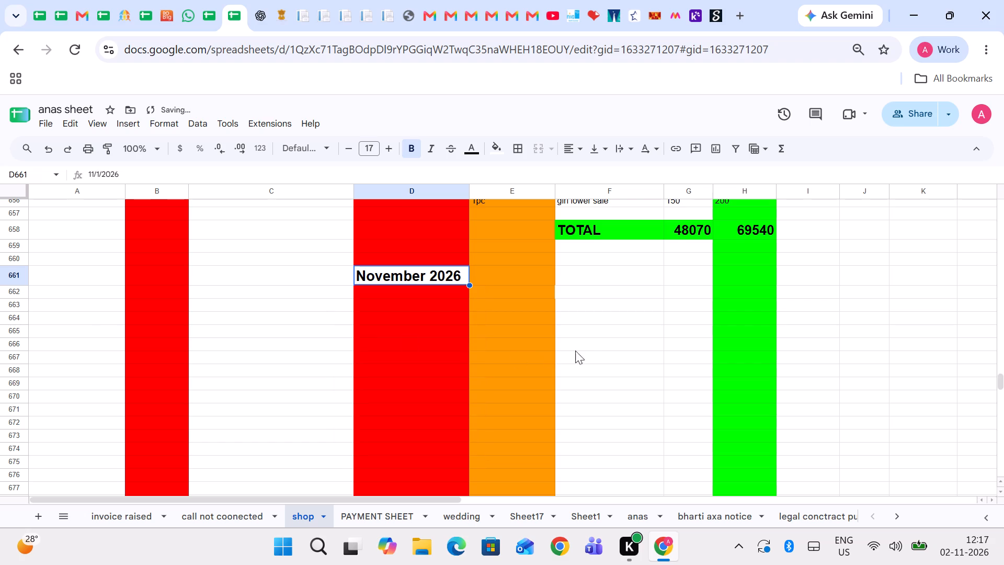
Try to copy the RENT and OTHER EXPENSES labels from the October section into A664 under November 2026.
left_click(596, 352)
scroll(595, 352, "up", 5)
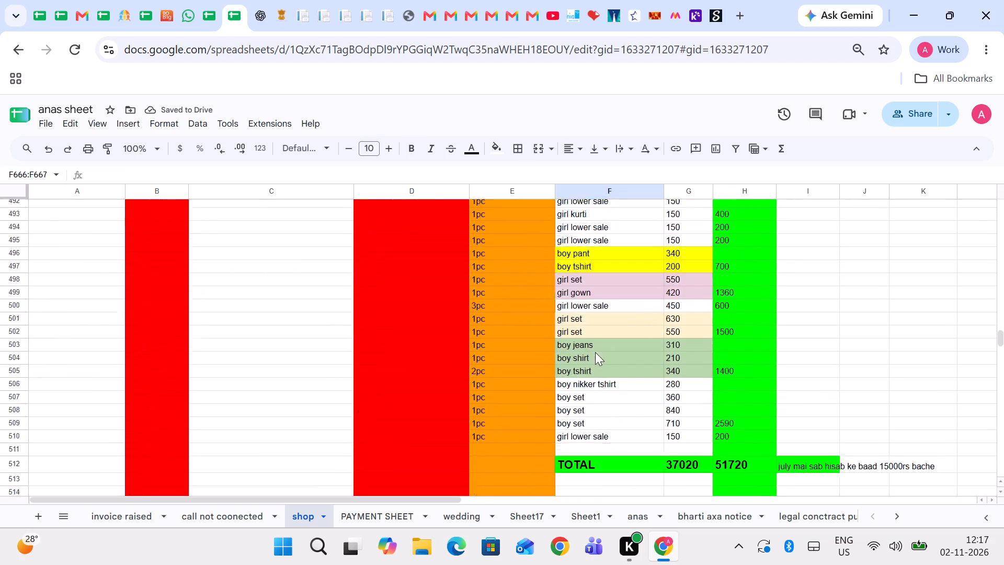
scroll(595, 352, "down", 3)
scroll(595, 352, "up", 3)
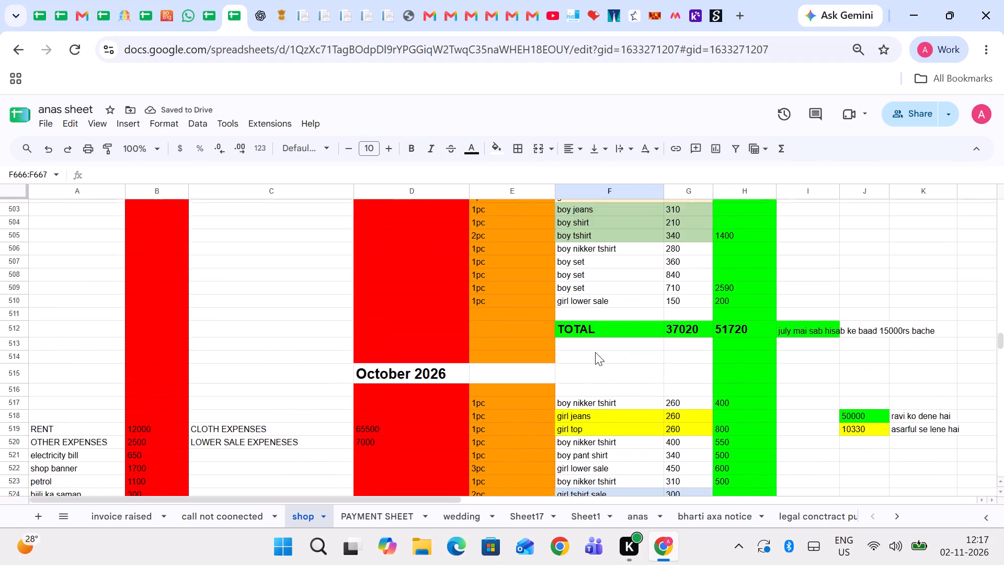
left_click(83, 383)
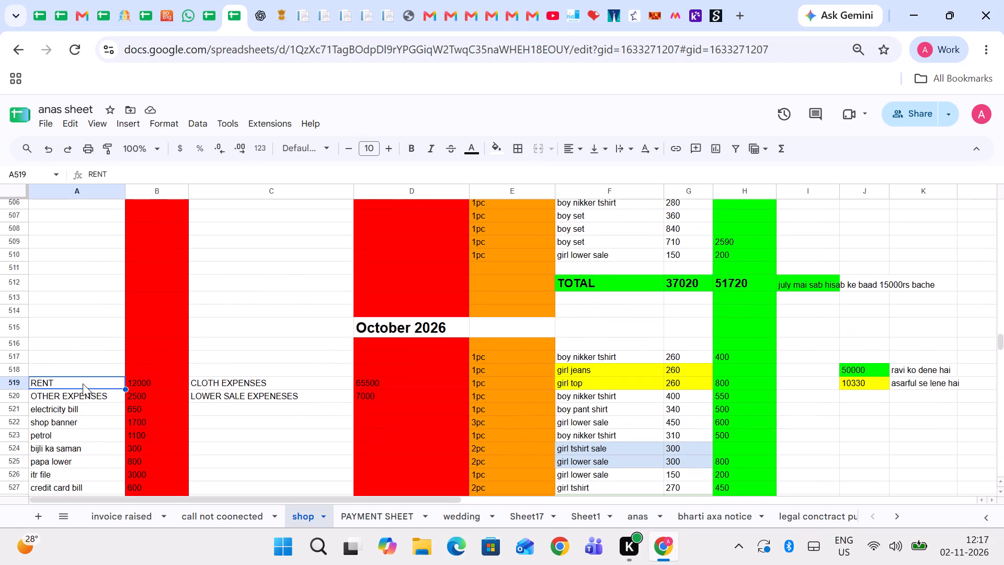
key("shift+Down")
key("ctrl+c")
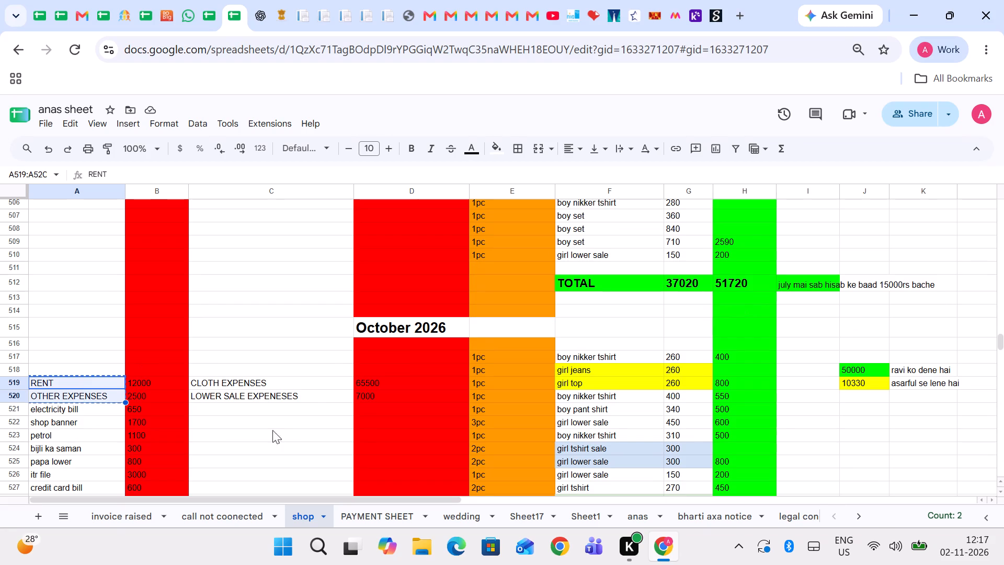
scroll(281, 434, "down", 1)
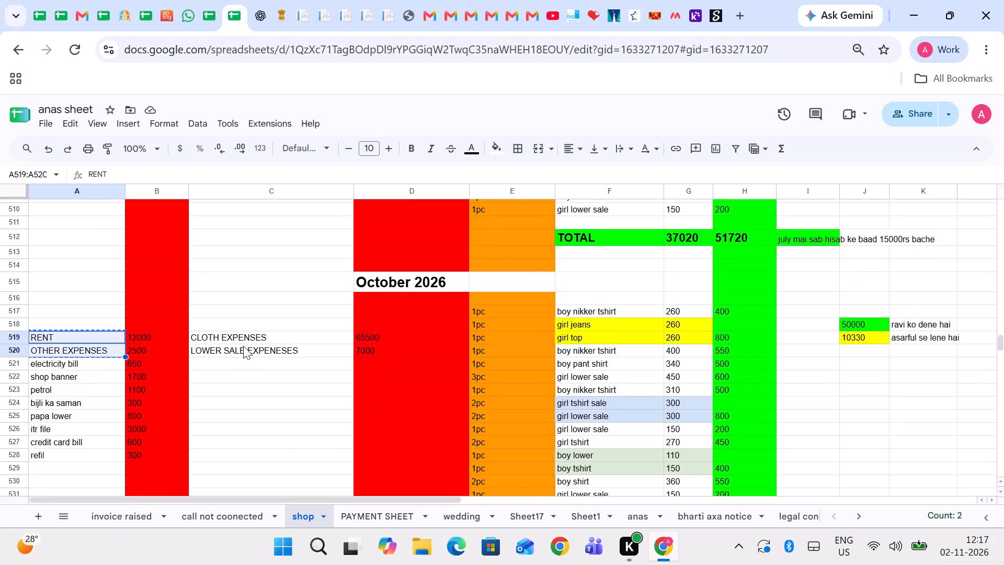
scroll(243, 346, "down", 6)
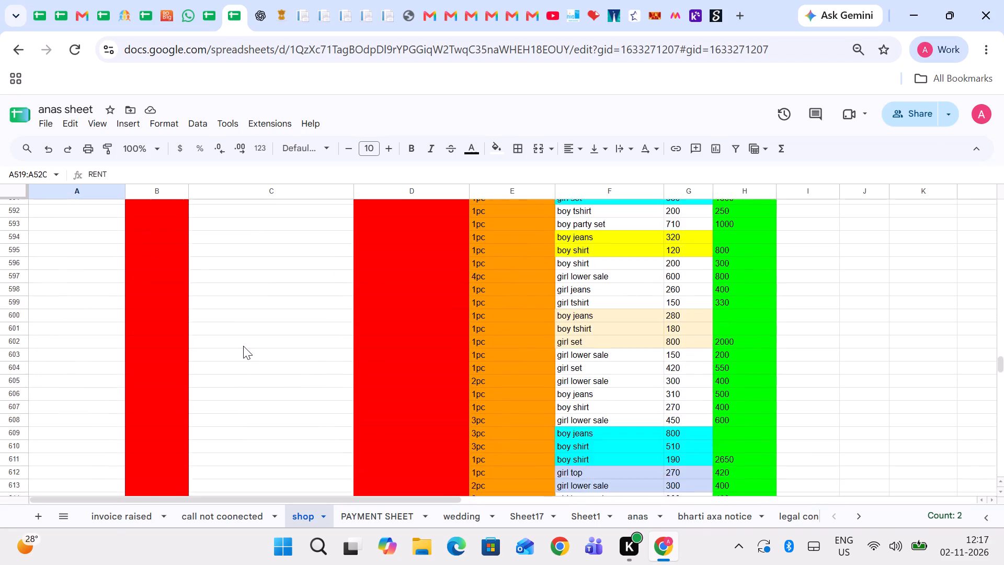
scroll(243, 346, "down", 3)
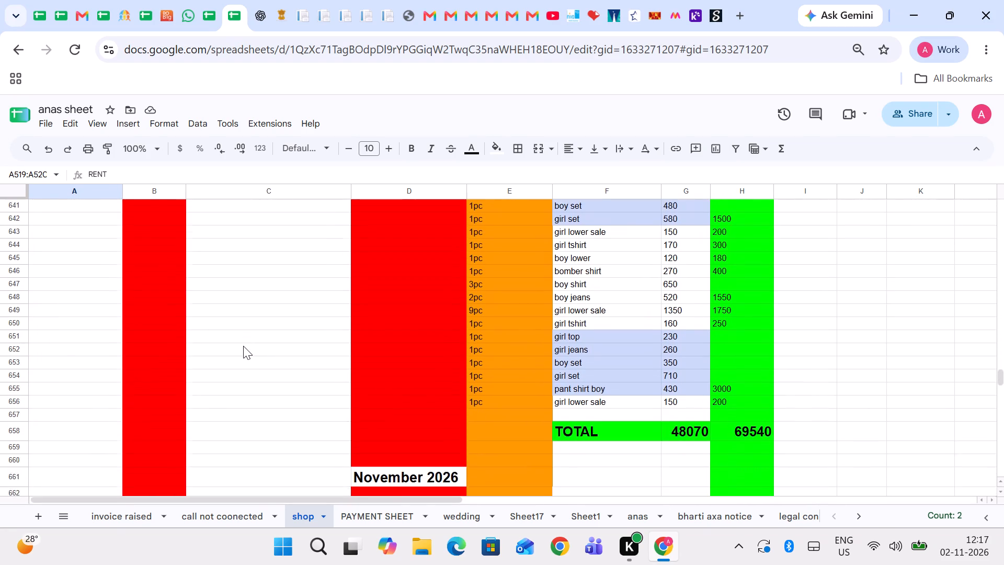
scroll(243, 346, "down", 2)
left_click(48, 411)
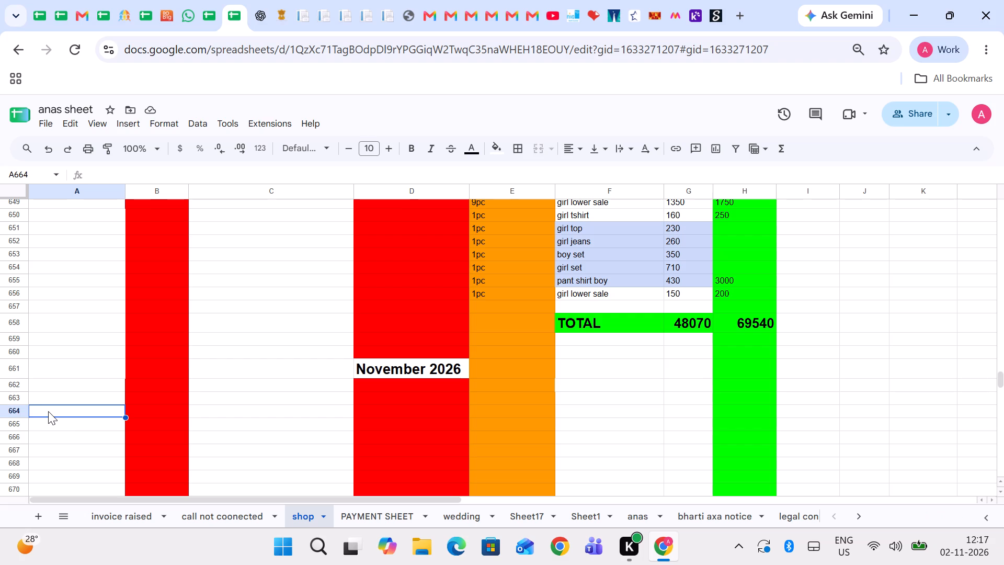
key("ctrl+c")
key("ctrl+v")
Copy October's RENT, OTHER EXPENSES and electricity bill labels from A519:A521 into the November section starting at A664.
scroll(48, 411, "down", 2)
scroll(48, 411, "up", 6)
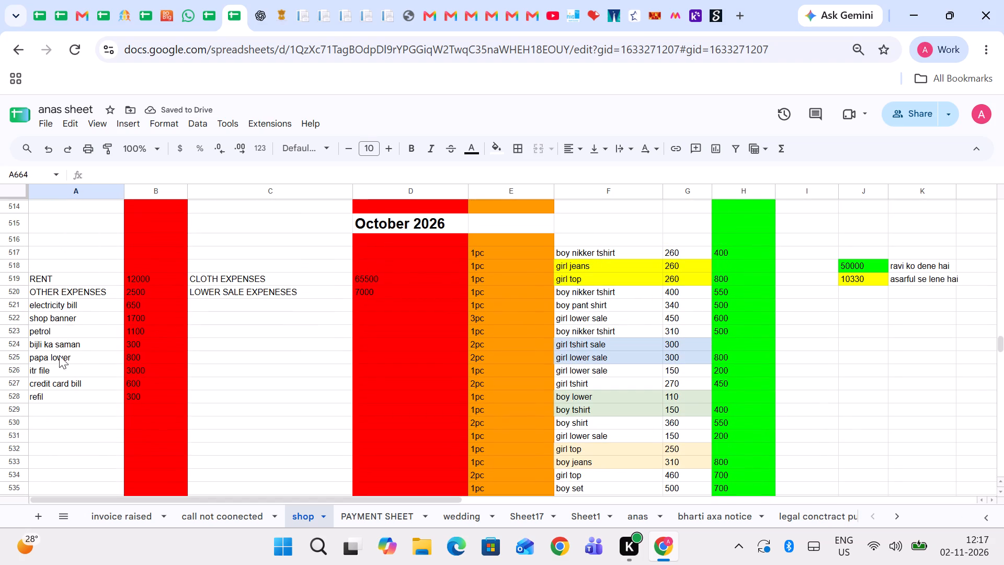
left_click(56, 277)
key("shift+Down")
key("shift+Down")
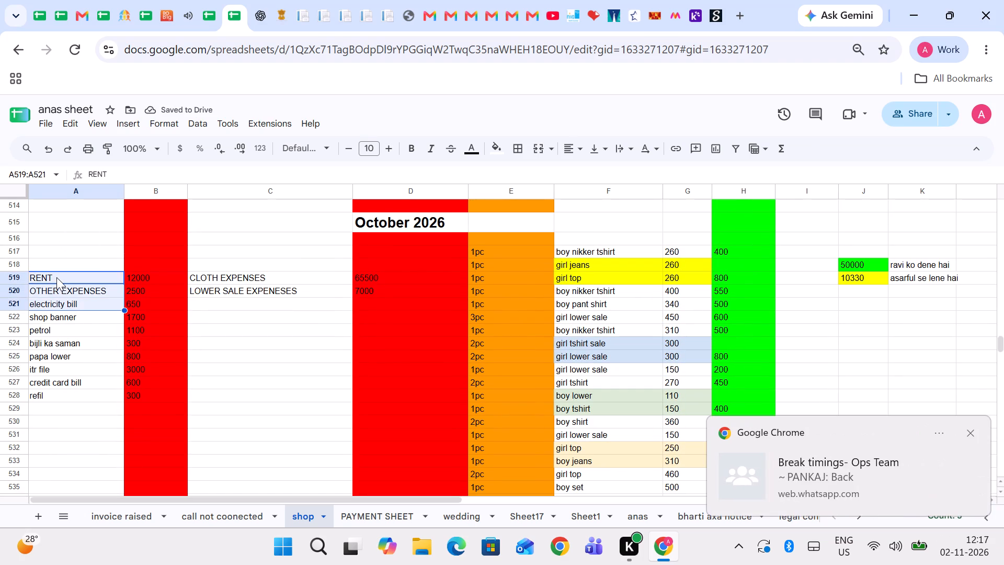
key("ctrl+c")
scroll(56, 277, "down", 4)
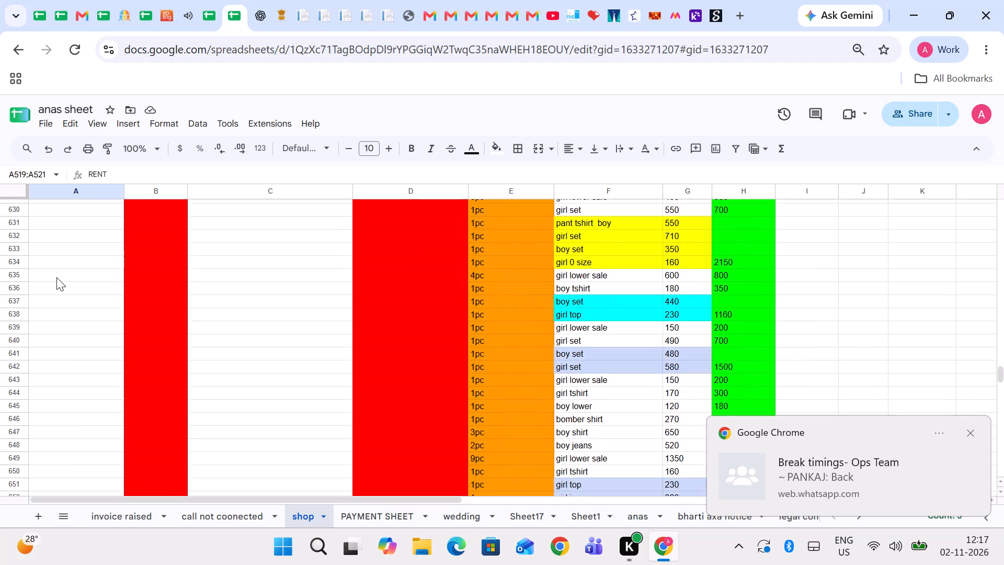
scroll(56, 277, "down", 2)
left_click(51, 427)
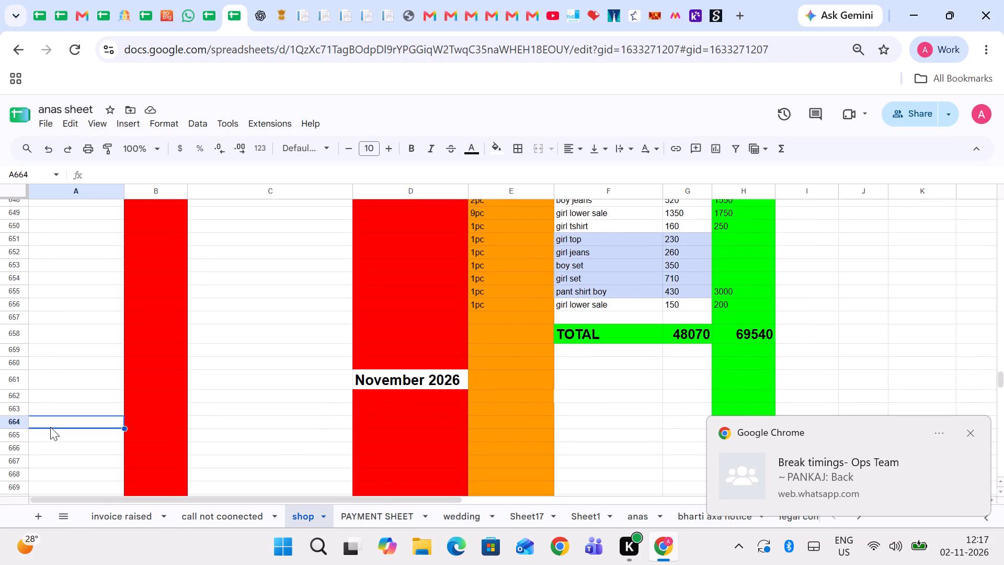
key("ctrl+v")
Add the expense label Petrol in A667, below electricity bill in the November section.
left_click(51, 464)
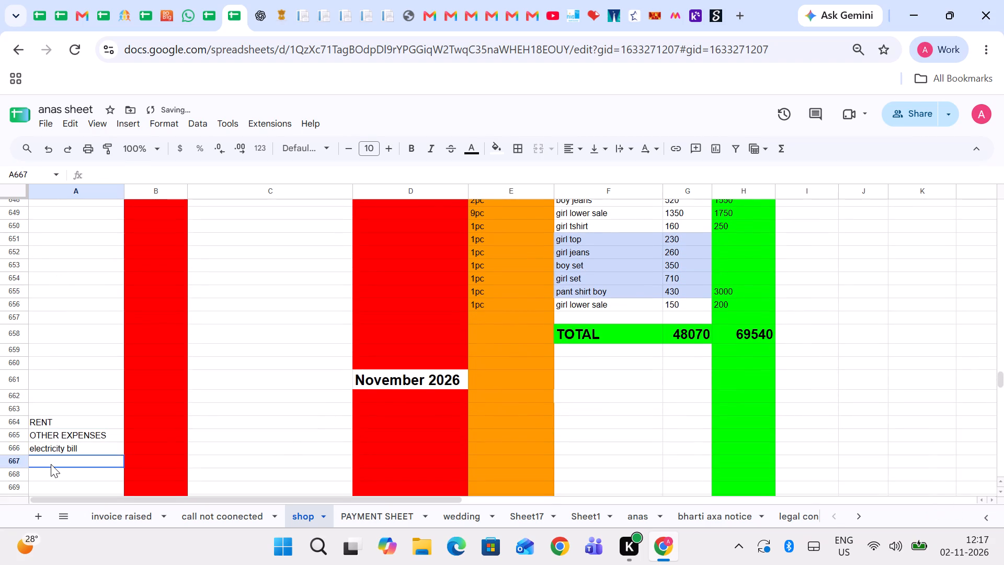
type("Petrol")
key("Right")
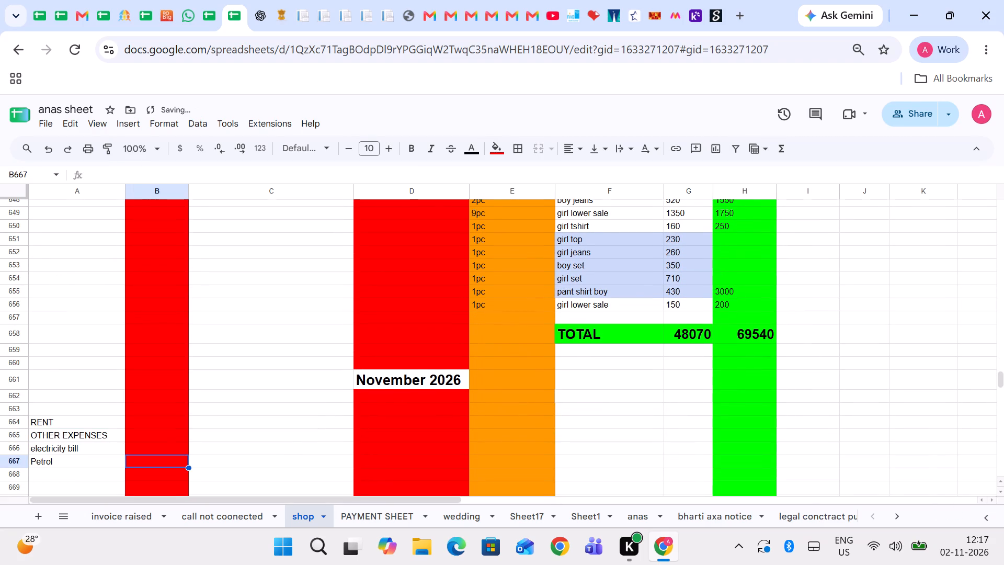
Copy October's CLOTH EXPENSES and LOWER SALE EXPENESES labels from C519:C520 into C664:C665 of the November section.
scroll(51, 464, "up", 5)
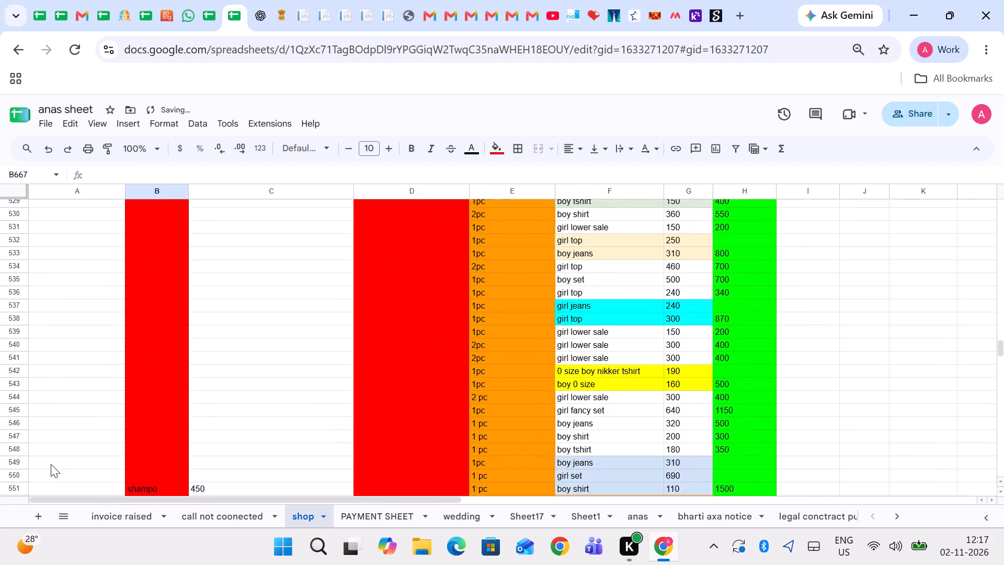
scroll(51, 464, "down", 3)
scroll(51, 464, "up", 1)
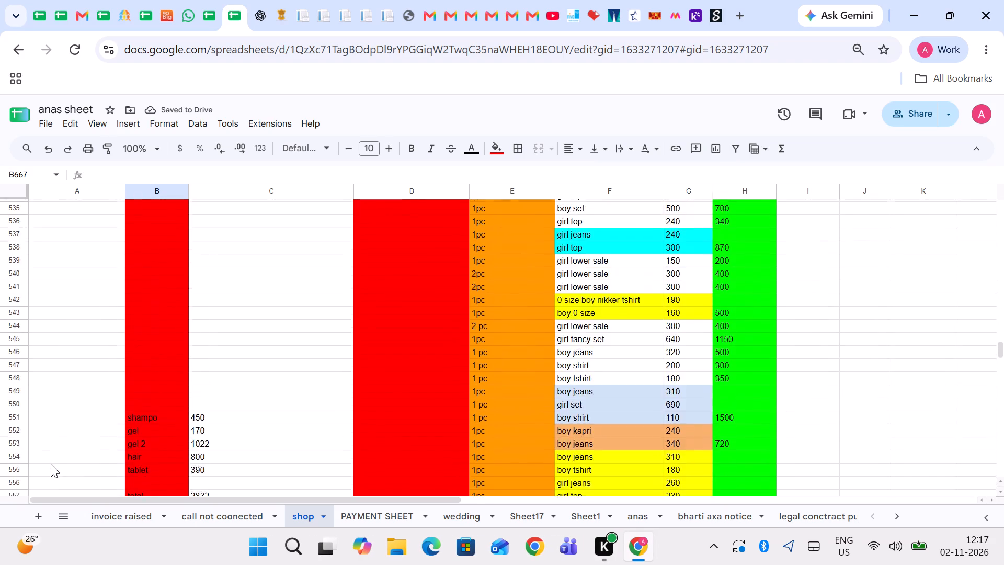
scroll(51, 464, "up", 1)
left_click(246, 267)
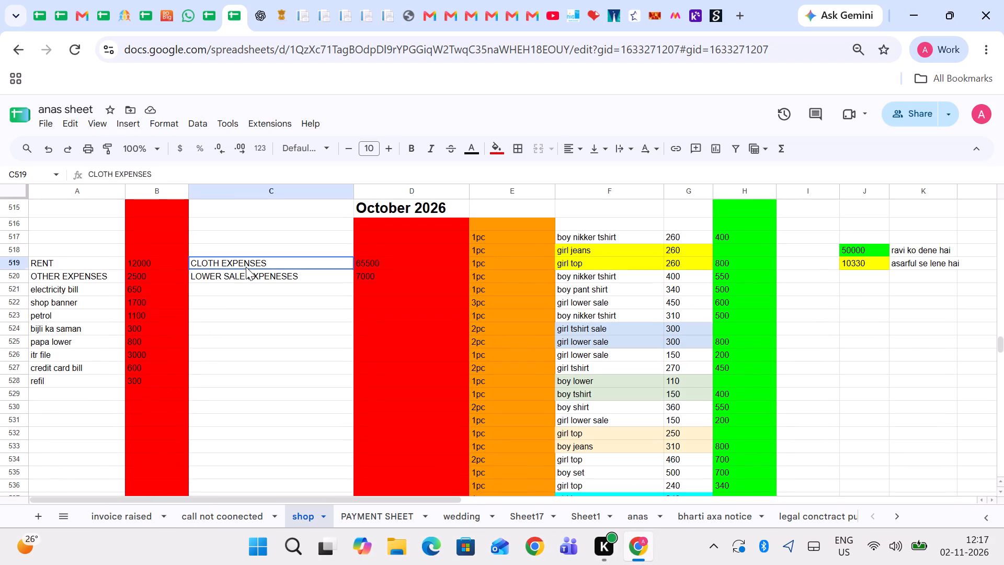
key("shift+Down")
key("ctrl+c")
scroll(246, 267, "down", 4)
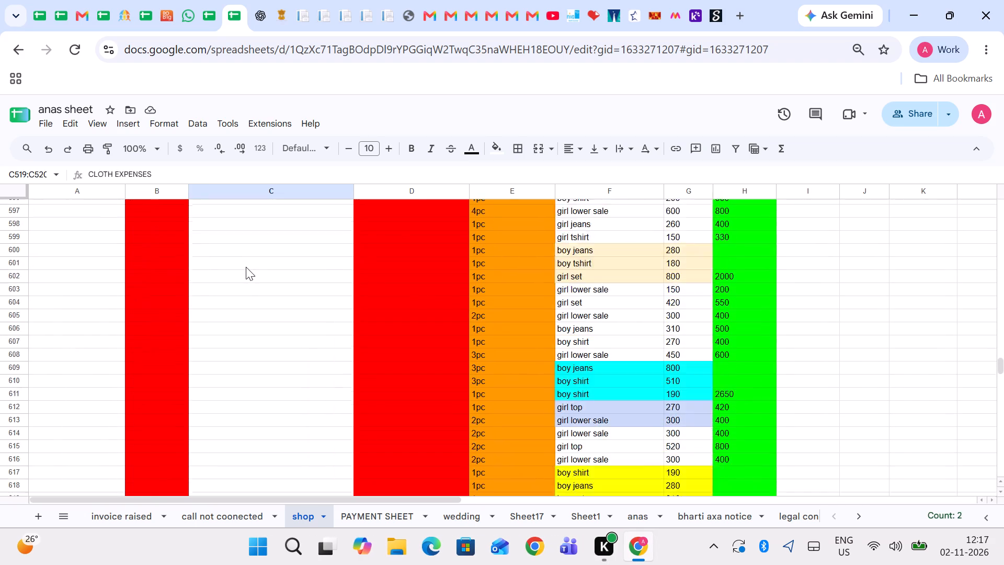
scroll(246, 267, "down", 4)
scroll(246, 267, "up", 3)
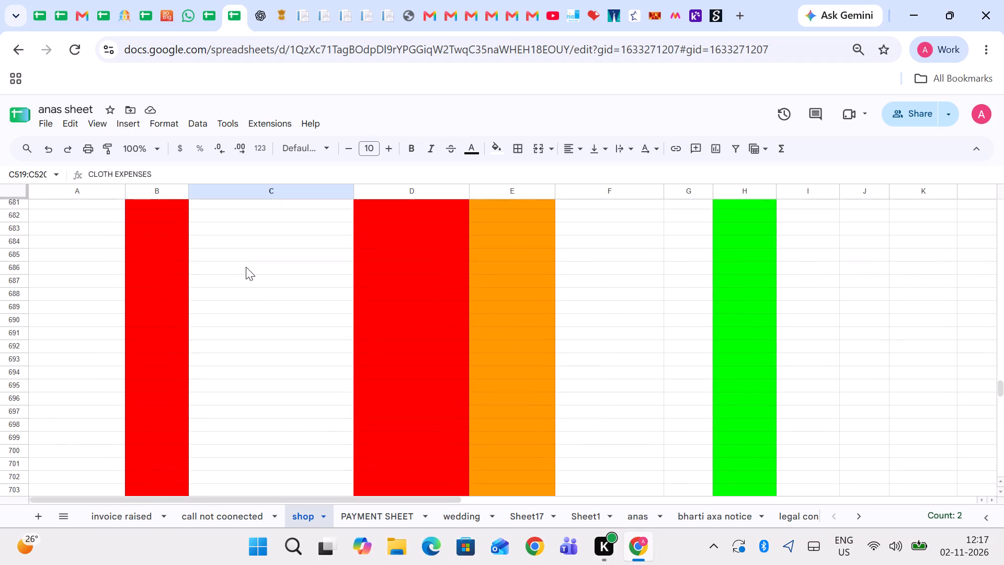
scroll(246, 267, "up", 1)
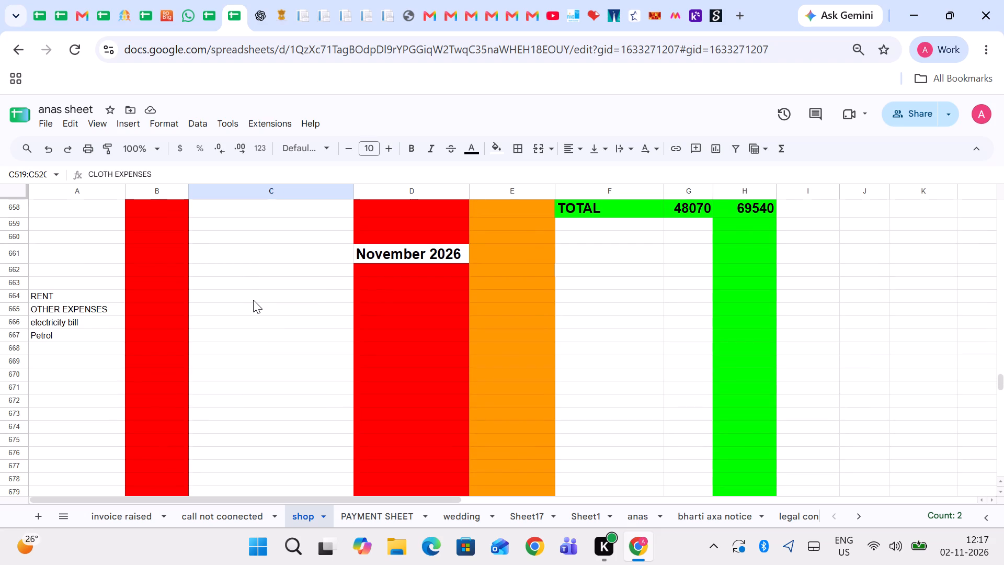
left_click(253, 300)
key("ctrl+v")
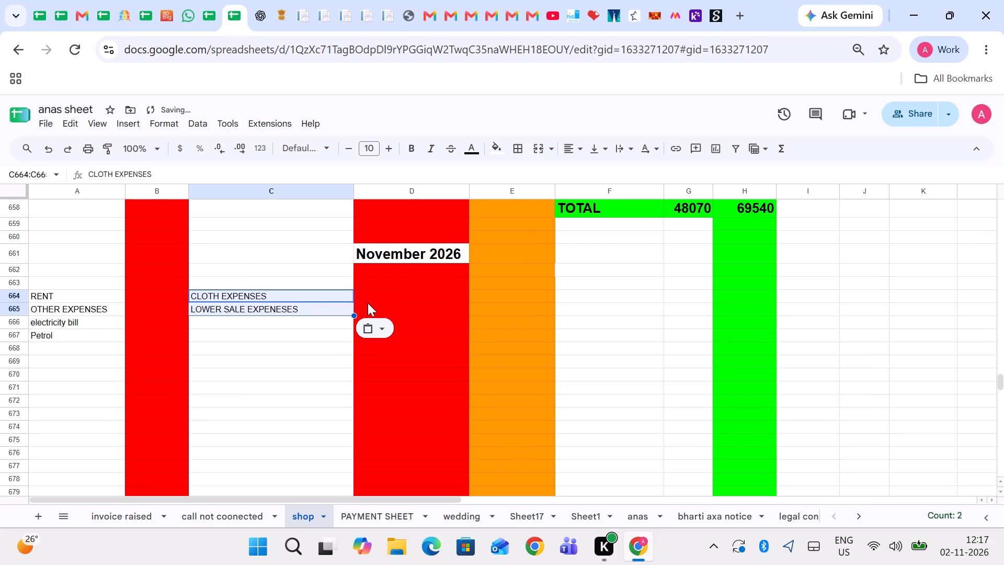
Enter 32000 as the November CLOTH EXPENSES amount in D664.
left_click(379, 301)
scroll(379, 301, "up", 1)
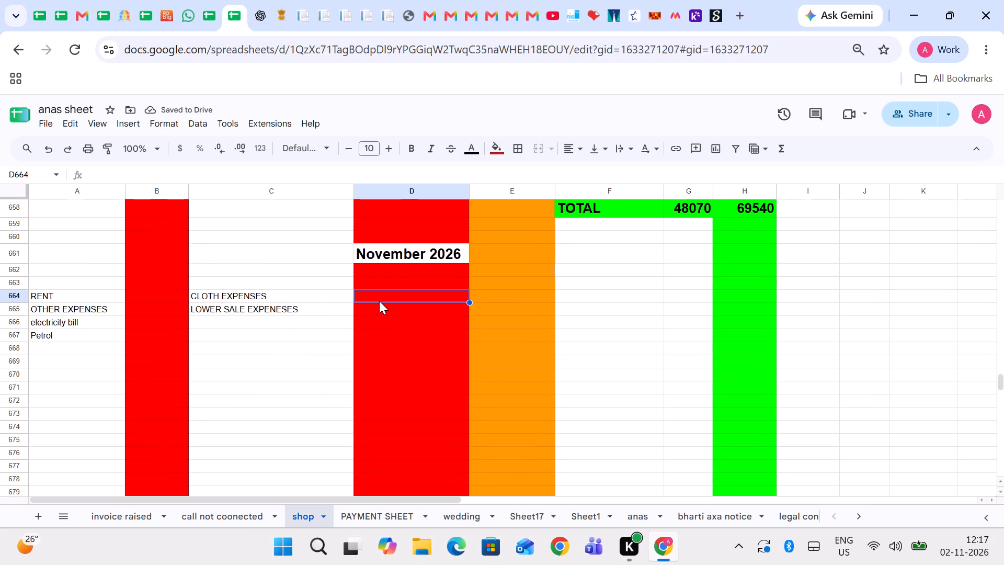
scroll(379, 301, "up", 5)
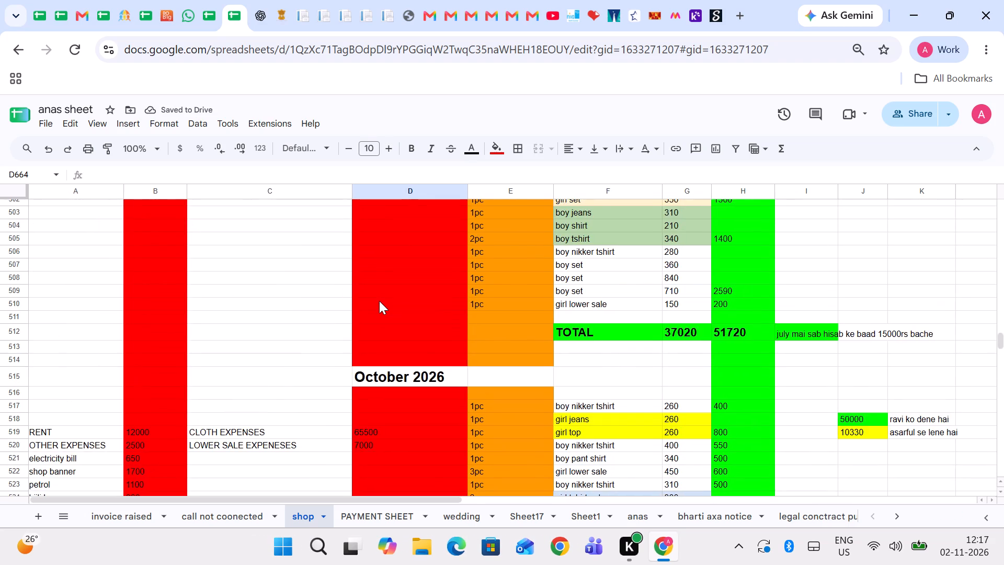
scroll(379, 301, "up", 1)
scroll(379, 301, "down", 7)
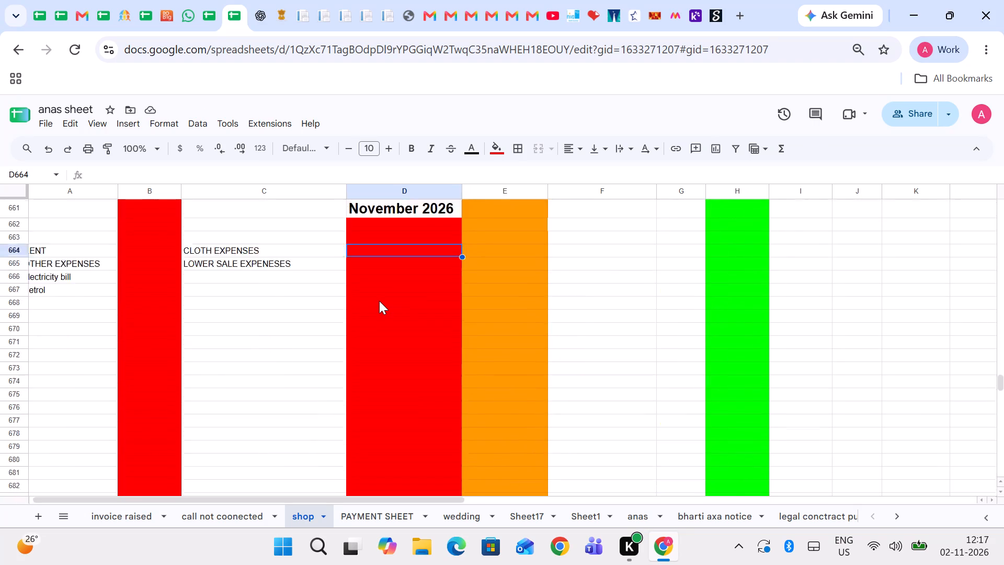
scroll(379, 301, "down", 2)
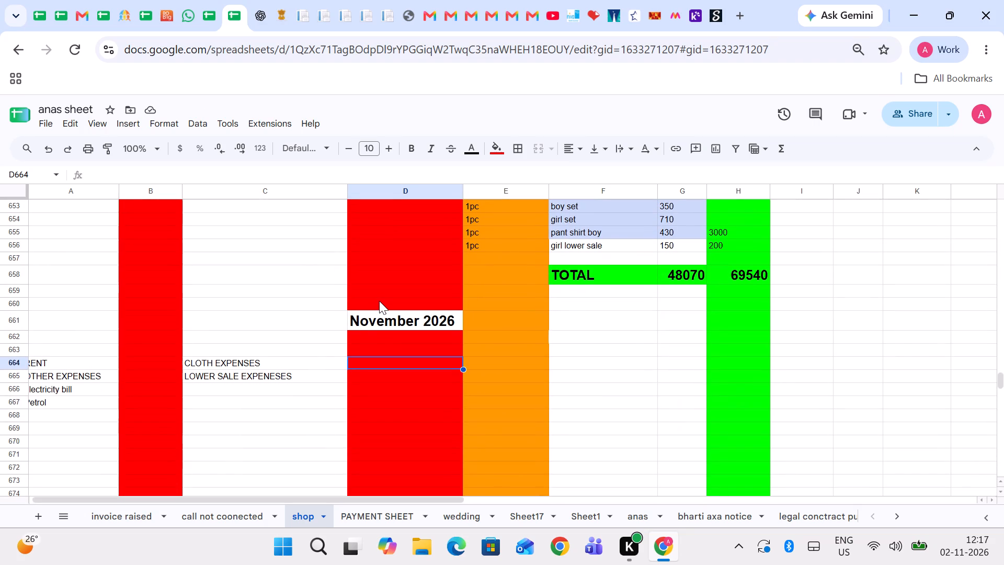
type("32000")
key("Left")
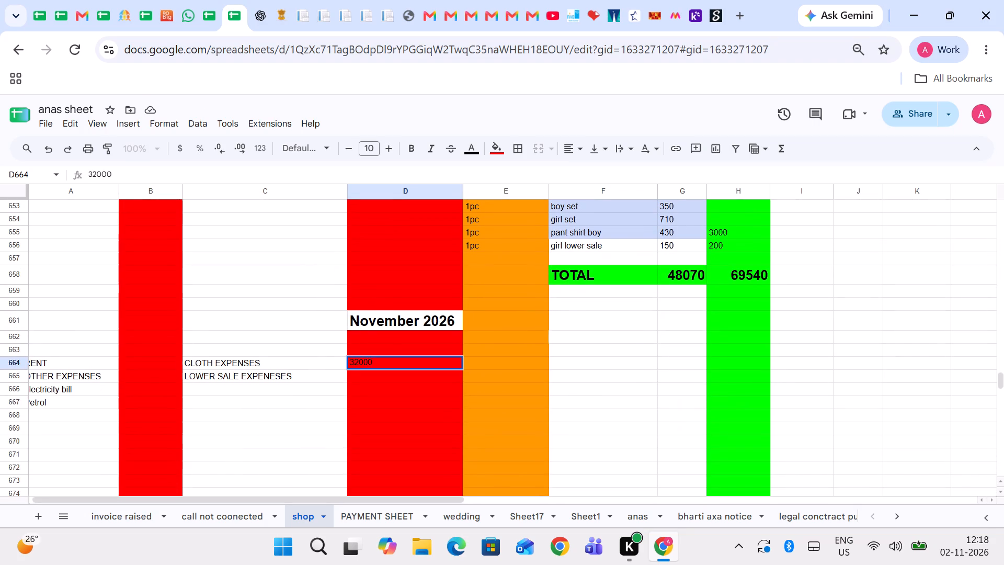
Enter 550 as the November Petrol amount in B667.
key("Left")
key("Left")
key("Left")
key("Right")
key("Down")
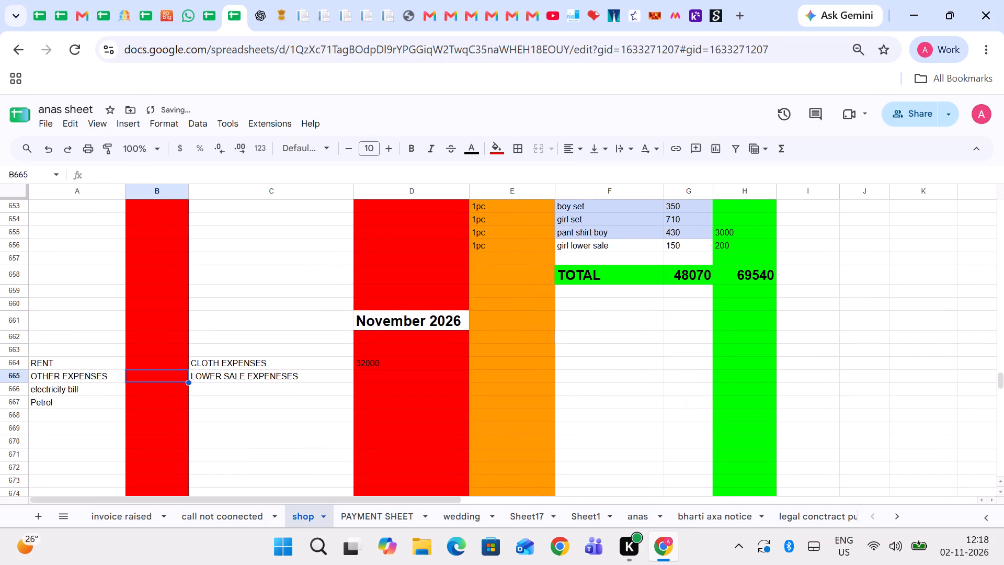
key("Down")
key("Left")
key("Down")
key("Right")
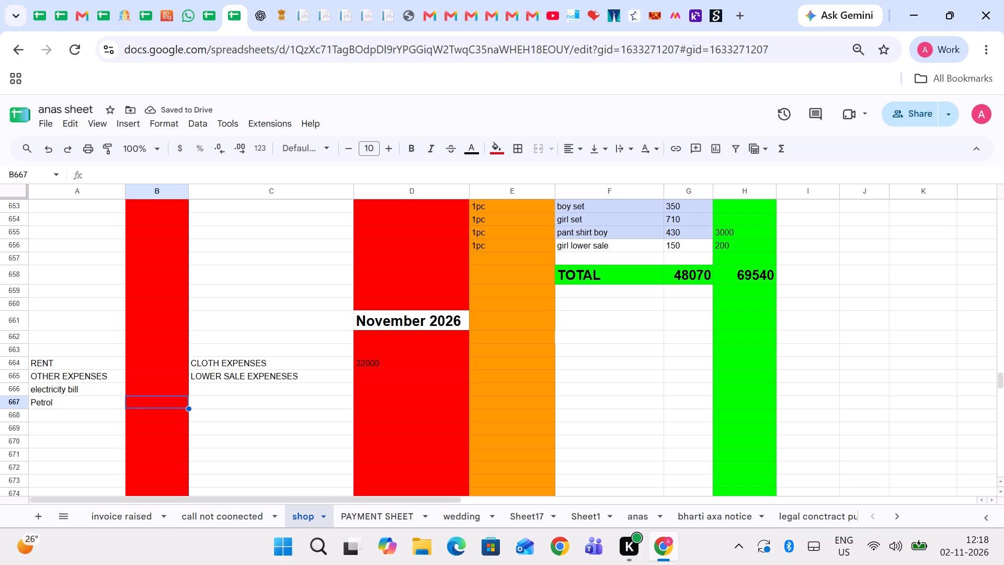
type("550")
key("Right")
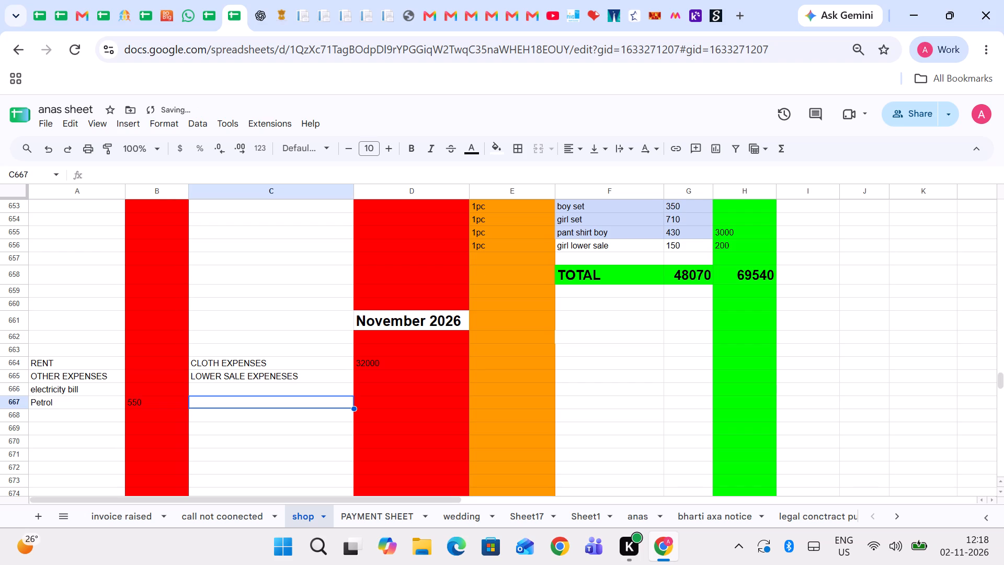
key("Right")
Select October's sale amounts in H516:H656 to check their sum, and dismiss the chat notification.
scroll(379, 301, "up", 1)
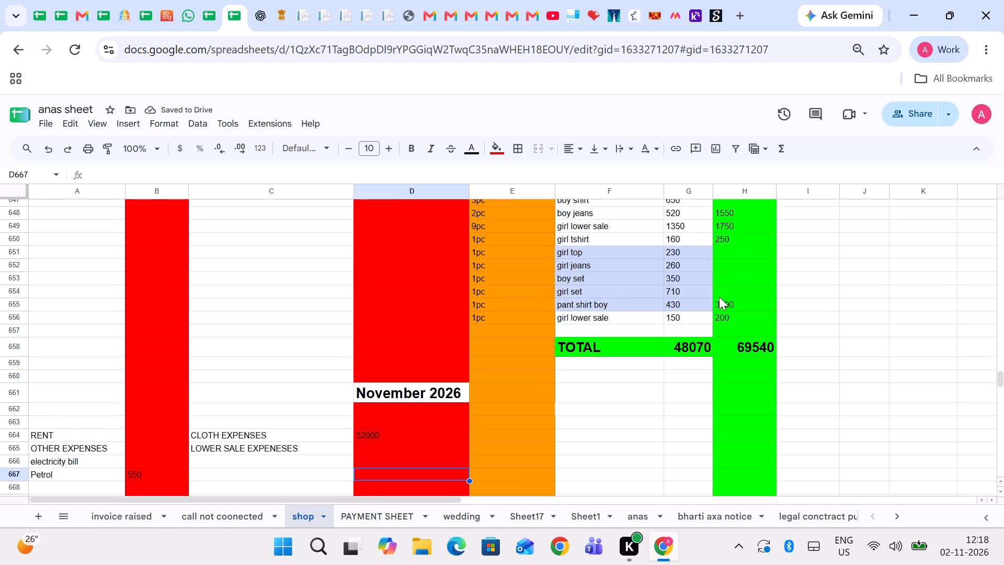
left_click(720, 314)
key("shift+Up")
key("shift+Up")
key("shift+Up")
key("shift+Up")
key("shift+Up")
key("shift+Up")
key("shift+Up")
key("shift+Up")
key("shift+Up")
key("shift+Up")
key("shift+Up")
key("shift+Up")
key("shift+Up")
key("shift+Up")
key("shift+Up")
key("shift+Up")
key("shift+Up")
key("shift+Up")
key("shift+Up")
key("shift+Up")
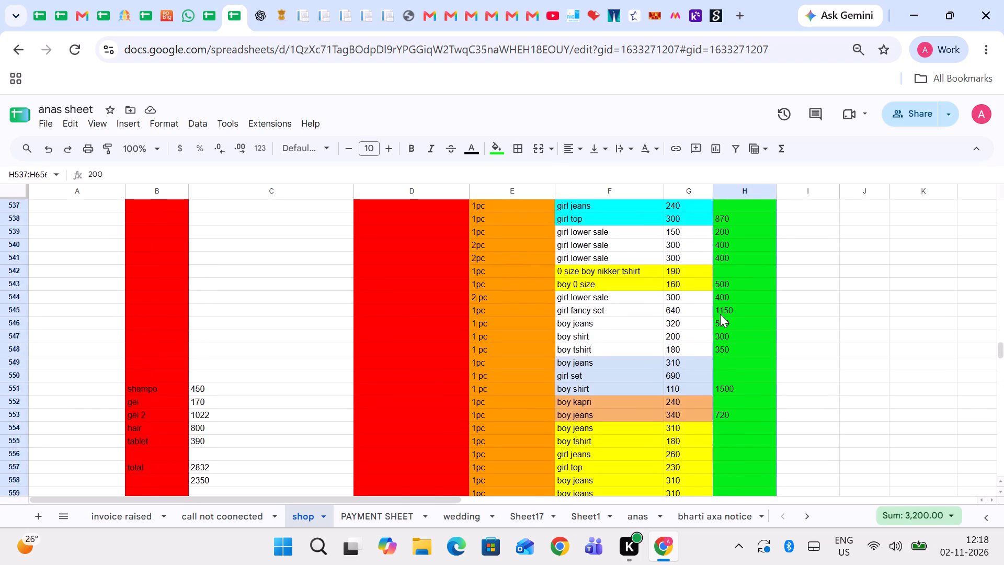
key("shift+Down")
key("shift+Down")
key("shift+Down")
key("shift+Down")
key("shift+Down")
key("shift+Down")
key("shift+Down")
key("shift+Down")
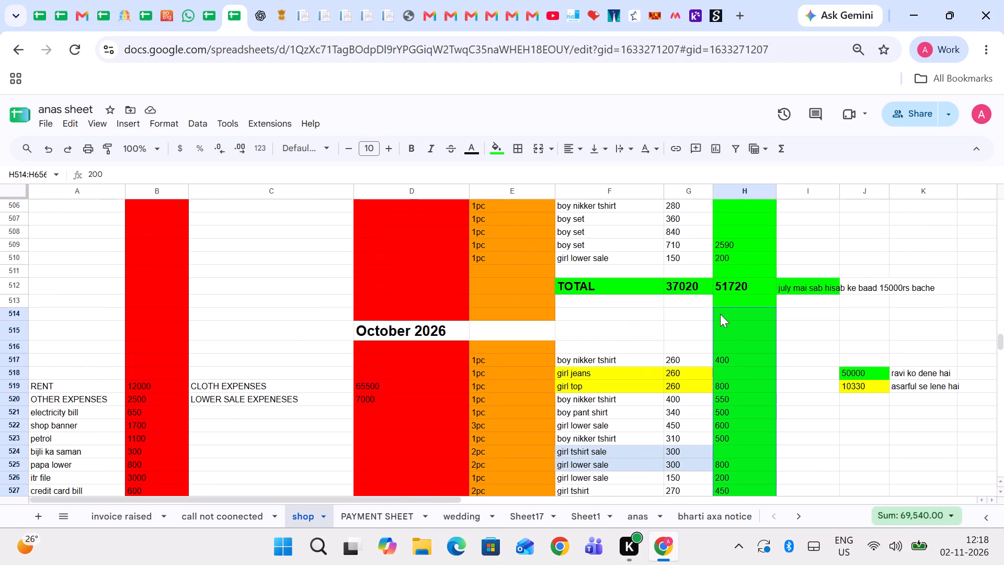
key("shift+Down")
key("shift+Down")
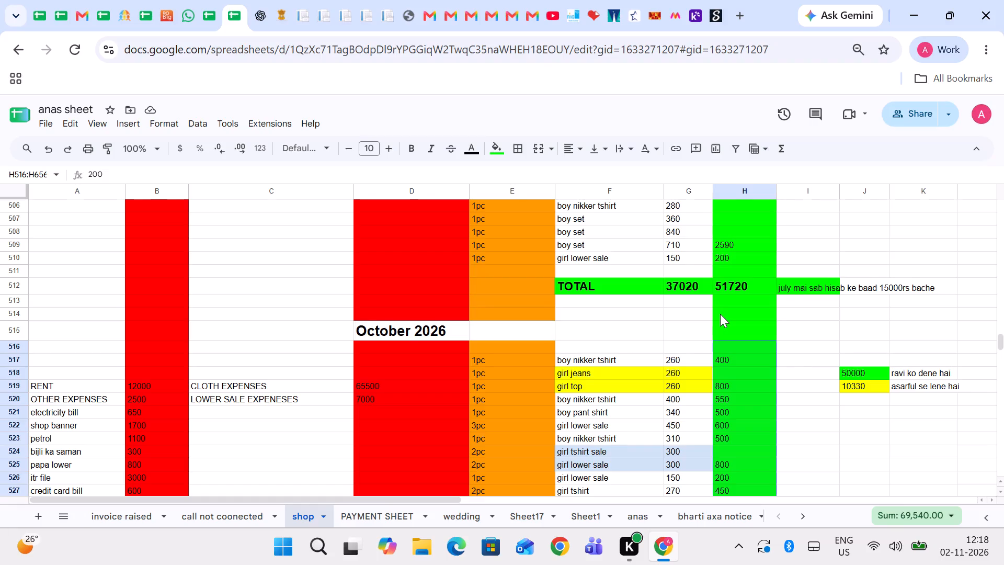
scroll(811, 407, "down", 1)
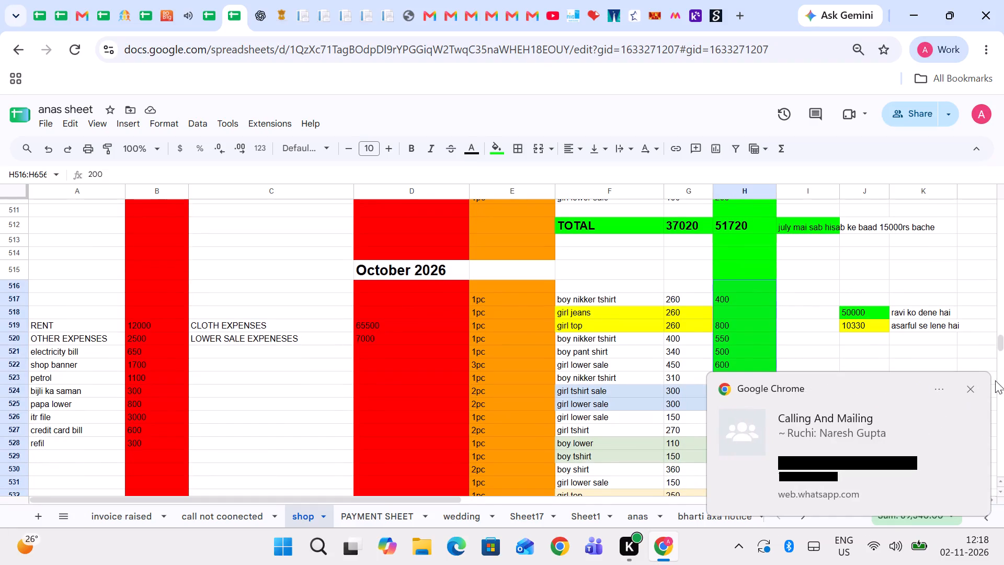
left_click(969, 390)
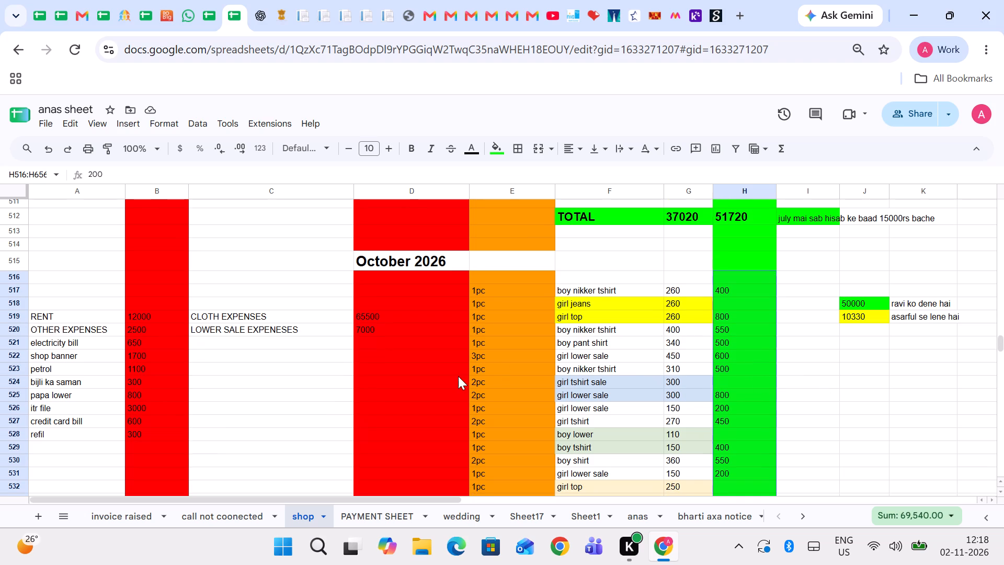
Select October's expense amounts in B519:B528 together with D519:D520 to check their combined sum.
scroll(458, 376, "right", 1)
left_click(149, 317)
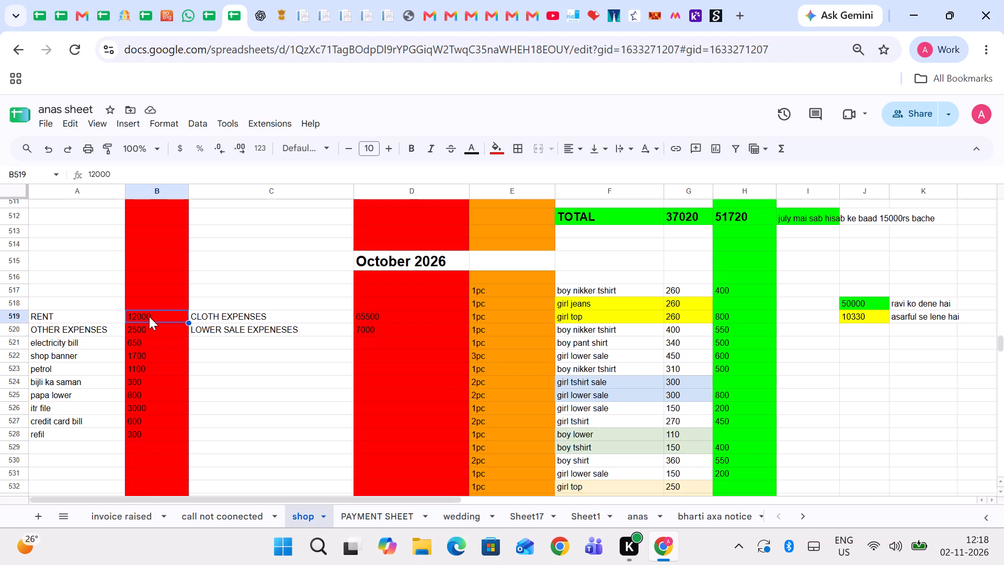
key("shift+Down")
key("shift+Down")
key("shift+Down")
key("shift+Down")
key("shift+Down")
key("shift+Down")
key("shift+Down")
key("shift+Down")
key("shift+Down")
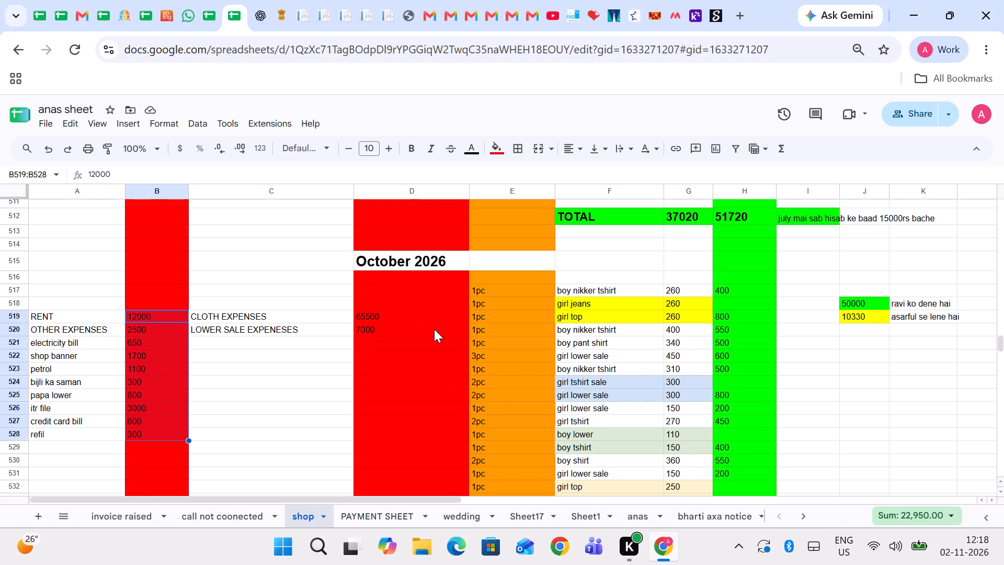
left_click(395, 313, "ctrl")
left_click(395, 330, "ctrl")
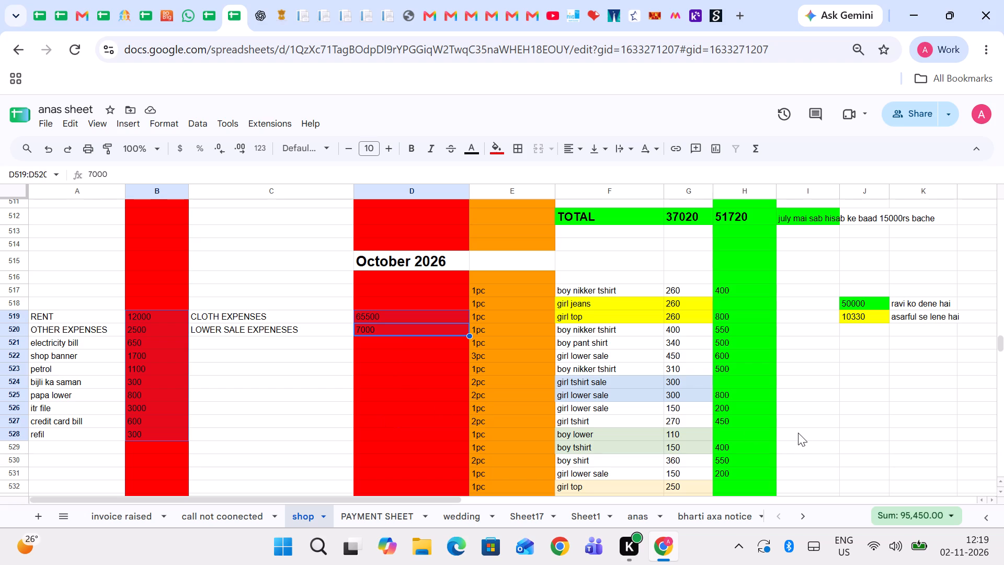
Examine the October 2026 expenses and sales entries against the TOTAL row and the November section.
scroll(798, 433, "down", 5)
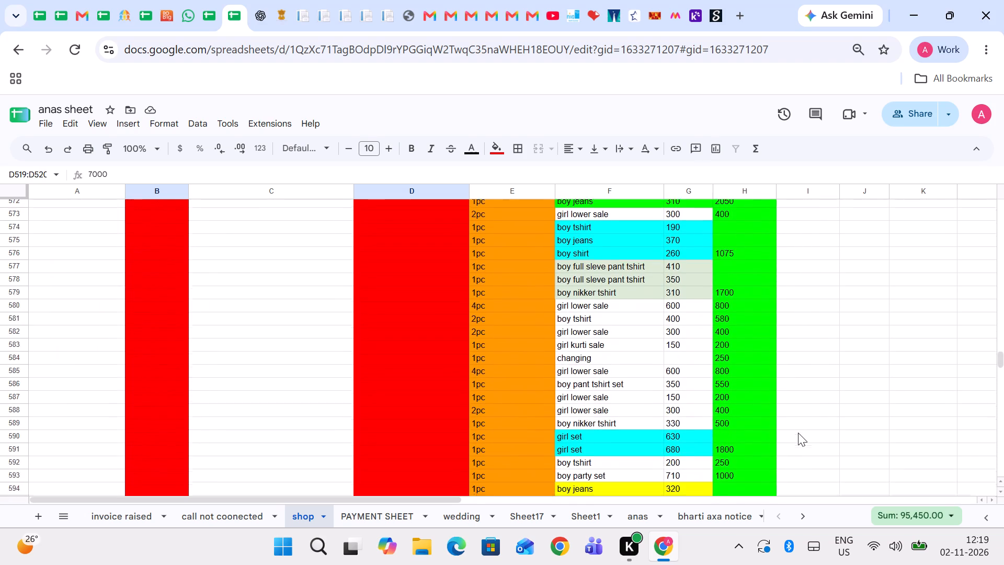
scroll(798, 433, "down", 3)
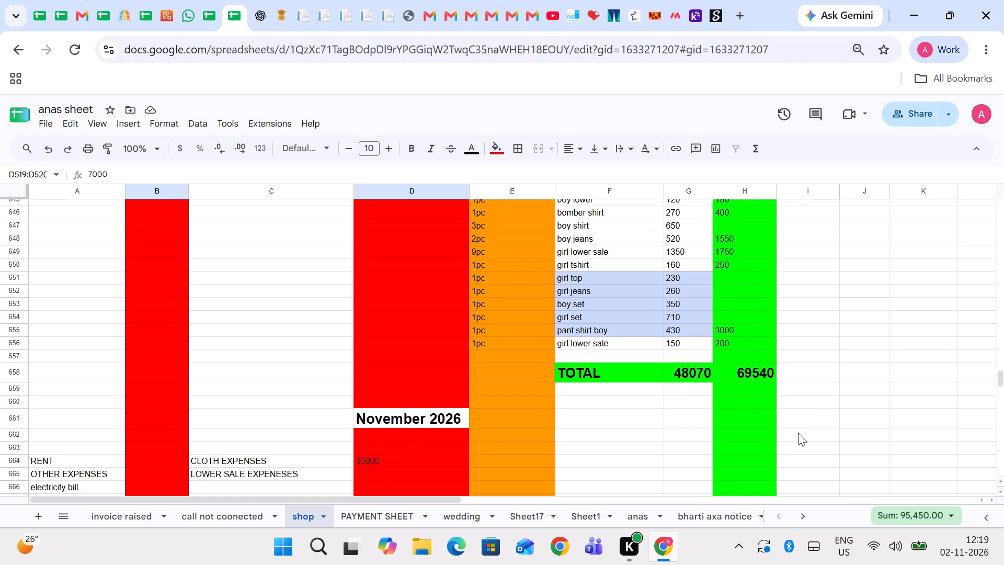
scroll(798, 433, "up", 3)
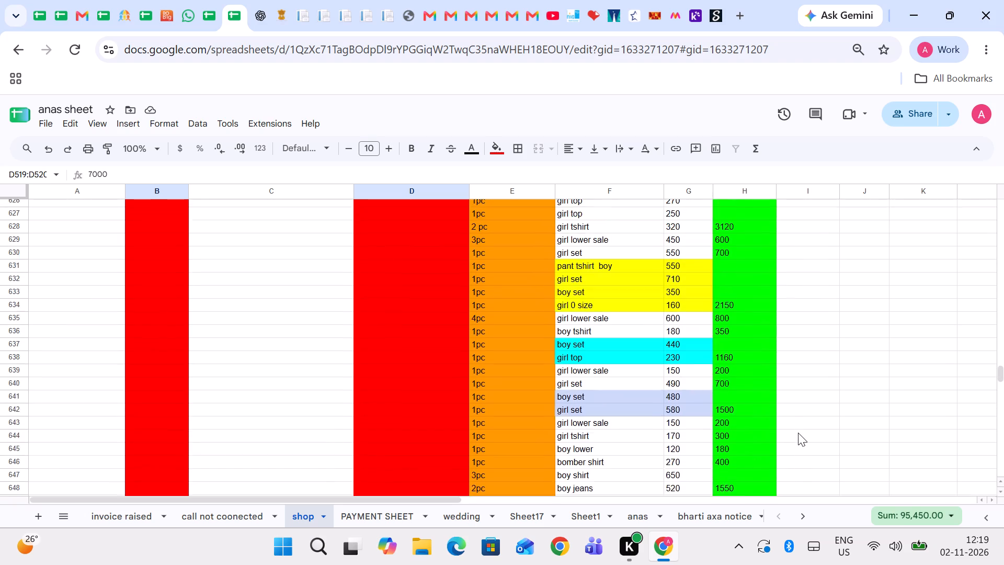
scroll(798, 433, "up", 2)
scroll(798, 433, "down", 1)
scroll(798, 433, "up", 1)
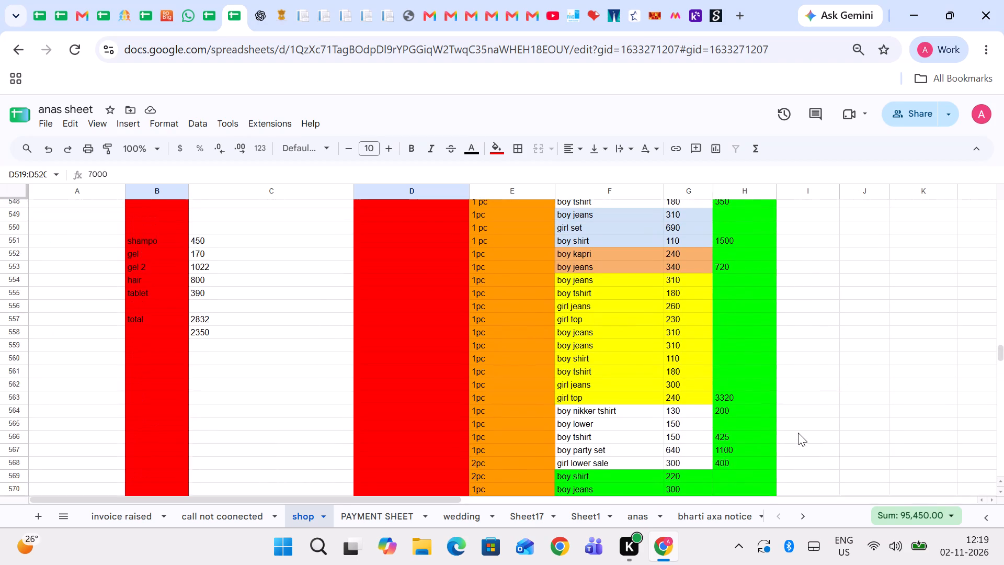
scroll(798, 433, "up", 3)
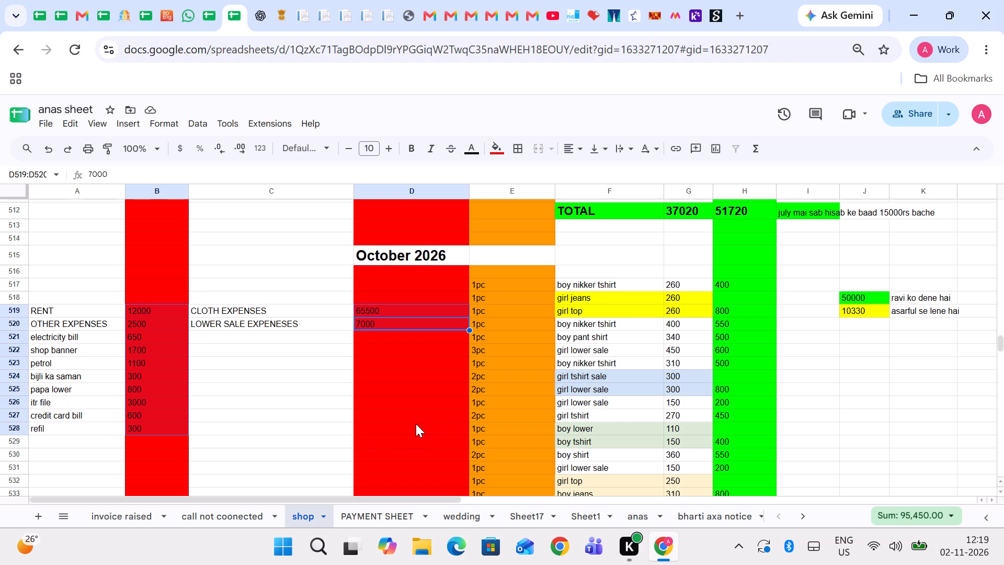
scroll(416, 424, "down", 5)
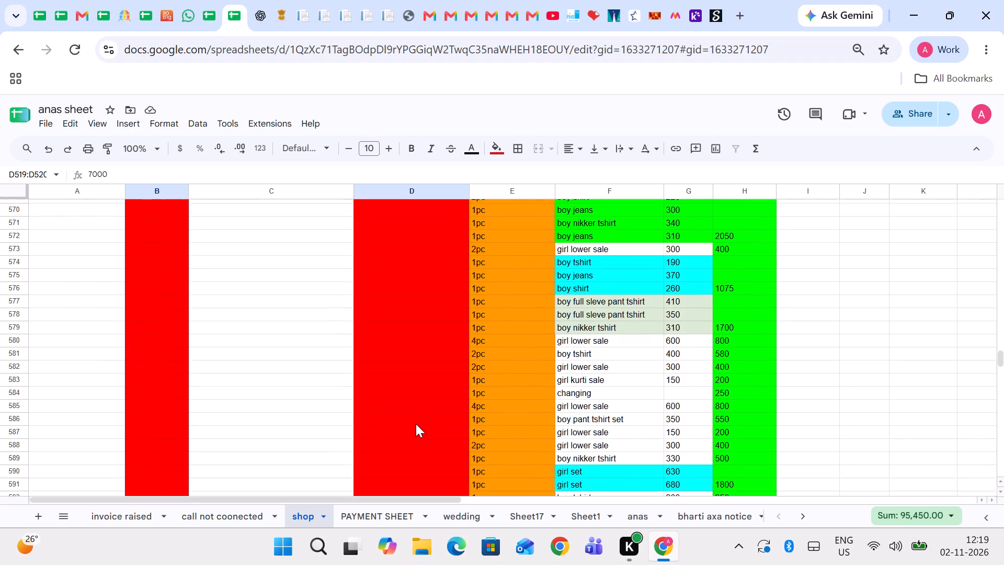
scroll(416, 424, "down", 2)
scroll(416, 424, "up", 5)
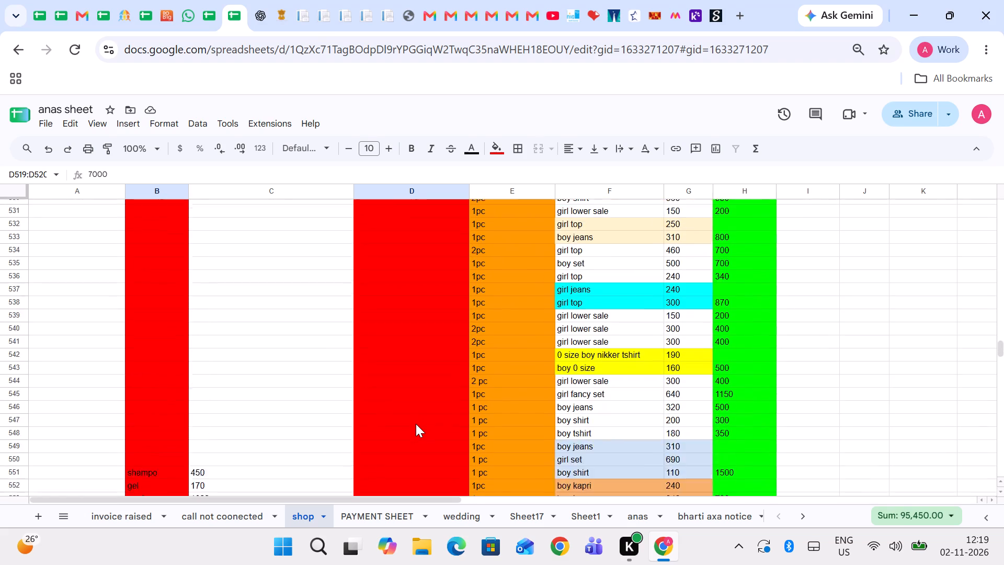
scroll(416, 424, "up", 2)
scroll(416, 424, "down", 3)
scroll(416, 424, "up", 1)
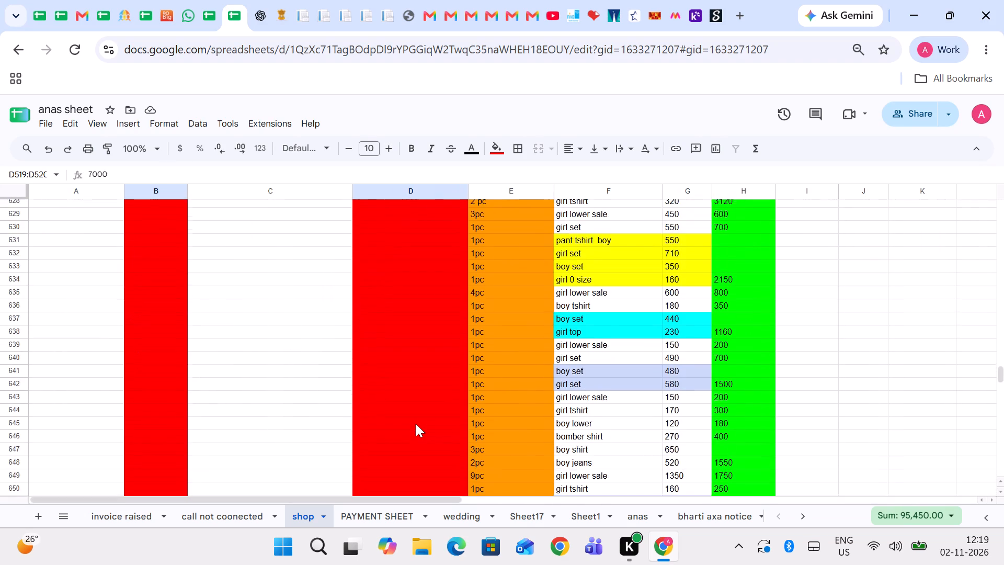
scroll(416, 424, "down", 2)
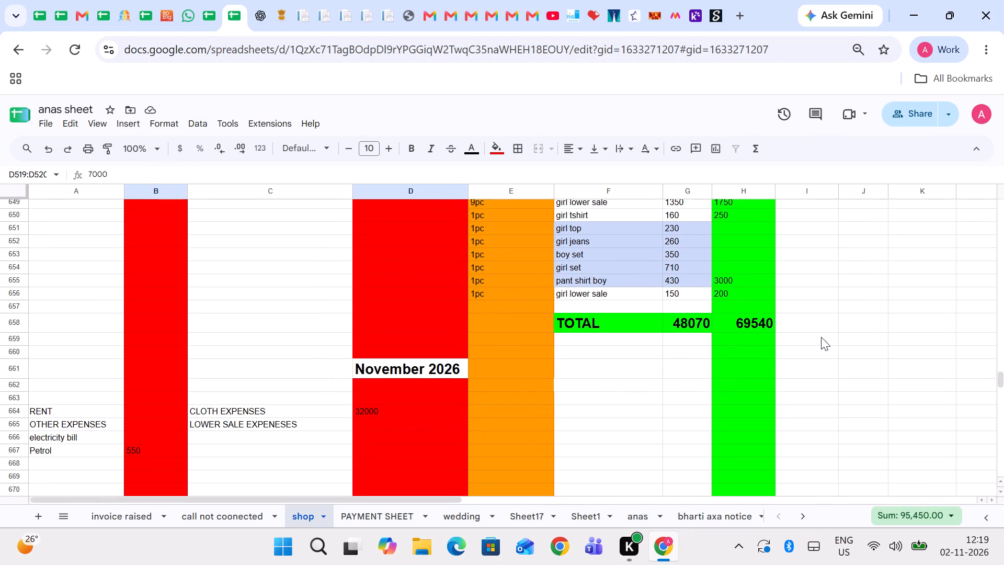
Add the note "novemer mai sabkuch clear hone ke baad" in I658 beside the October TOTAL row.
left_click(814, 322)
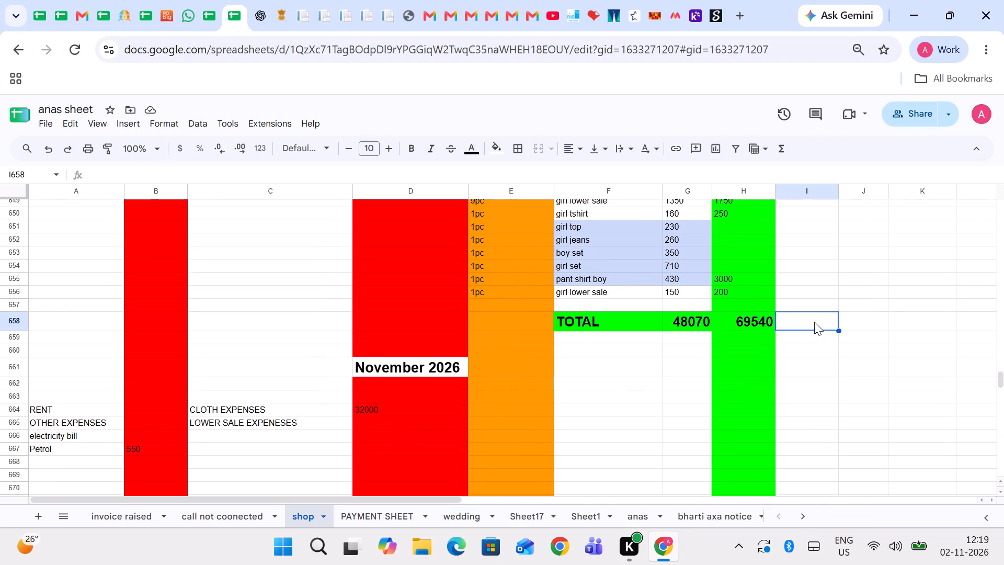
type("nivember me")
key("BackSpace")
key("BackSpace")
key("BackSpace")
key("BackSpace")
key("BackSpace")
key("BackSpace")
key("BackSpace")
key("BackSpace")
key("BackSpace")
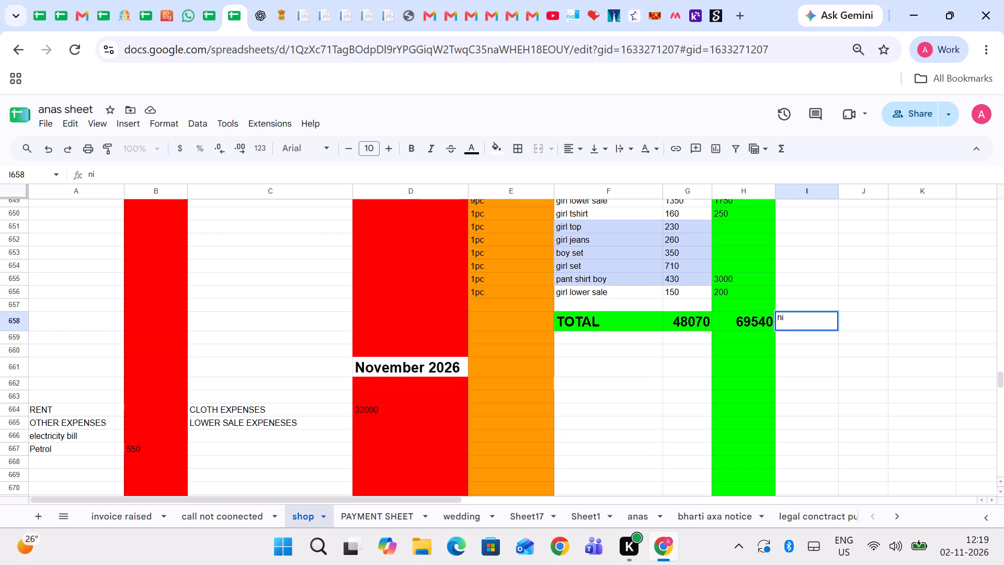
key("BackSpace")
type("ovemer mai sab")
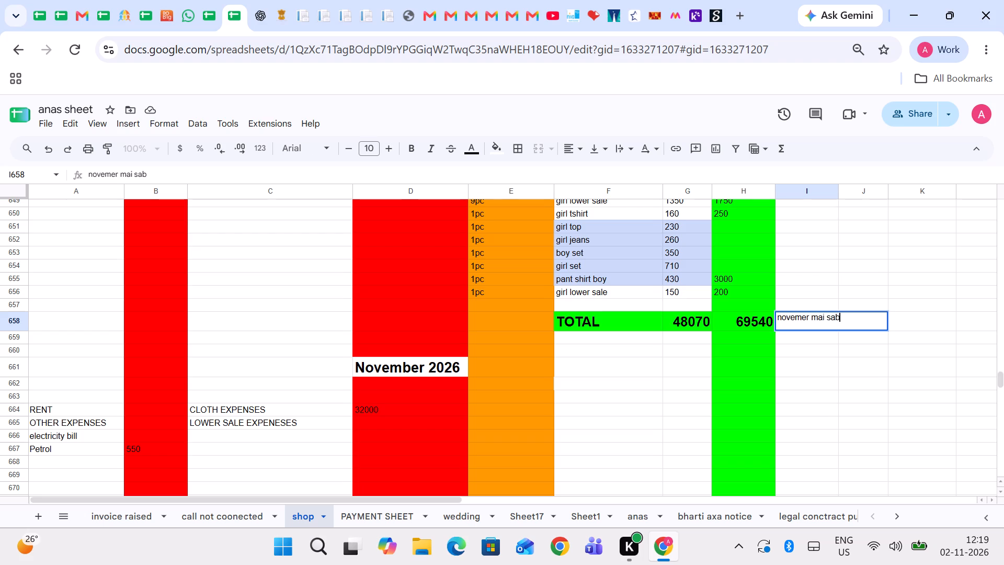
type("kuch")
key("space")
key("Left")
key("Right")
key("Return")
type("ce")
key("BackSpace")
type("lear hone ke baad")
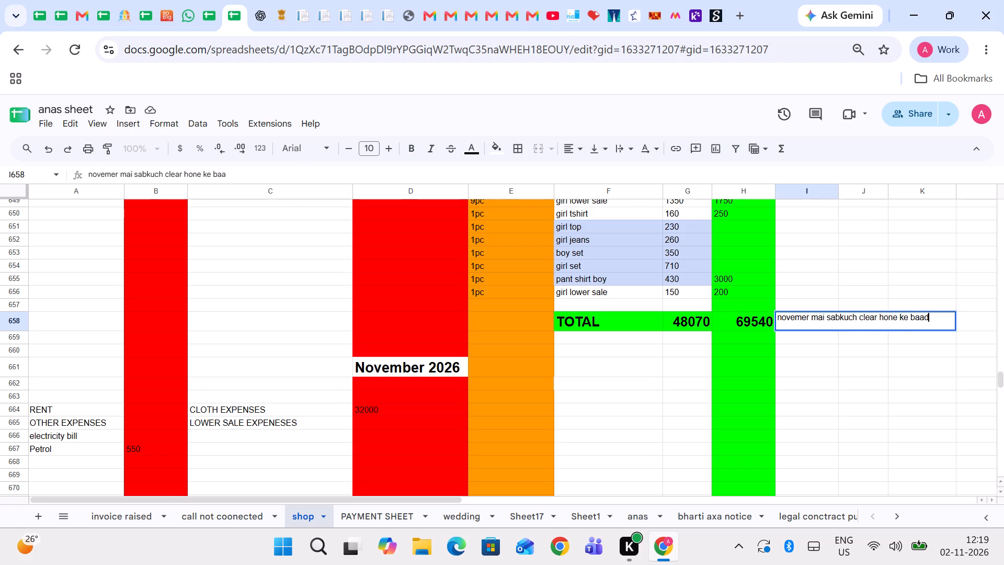
key("space")
key("Right")
key("Return")
Enter 14090rs in J658, beside the note on the October TOTAL row.
key("Up")
key("Right")
type("14090")
type("rs")
key("Return")
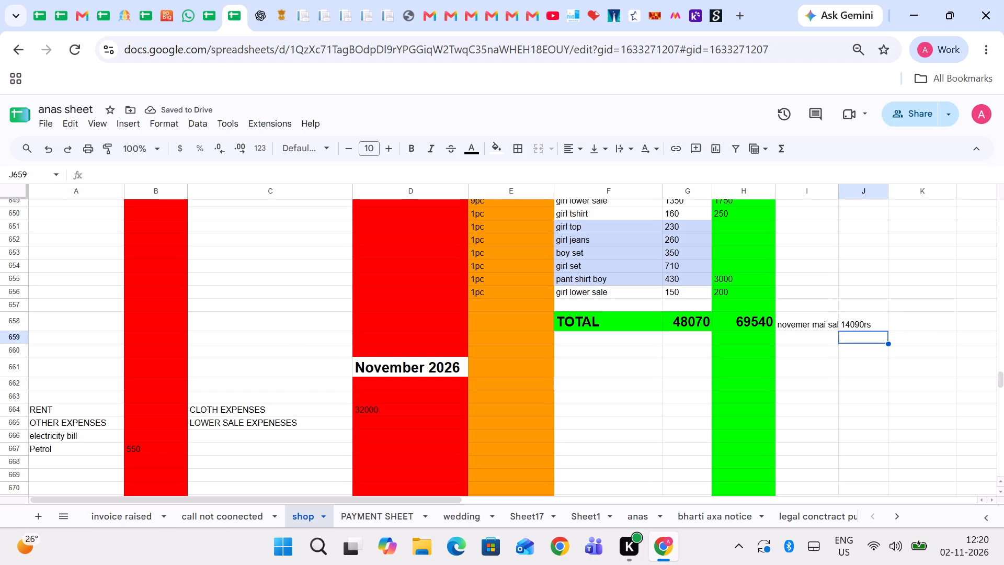
scroll(789, 391, "down", 1)
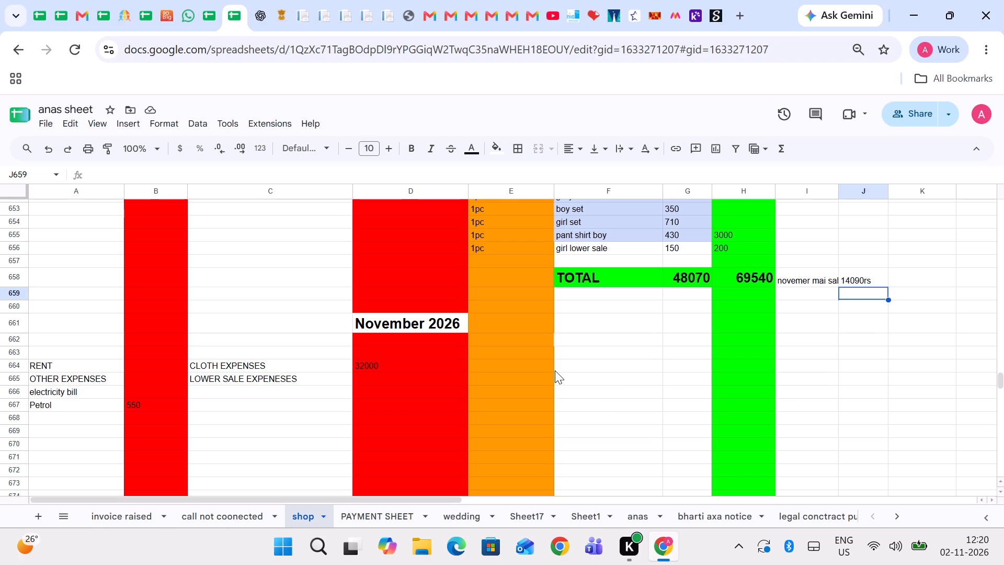
Select October's sales amounts in H517:H656 to check their sum against the TOTAL row.
scroll(555, 370, "up", 1)
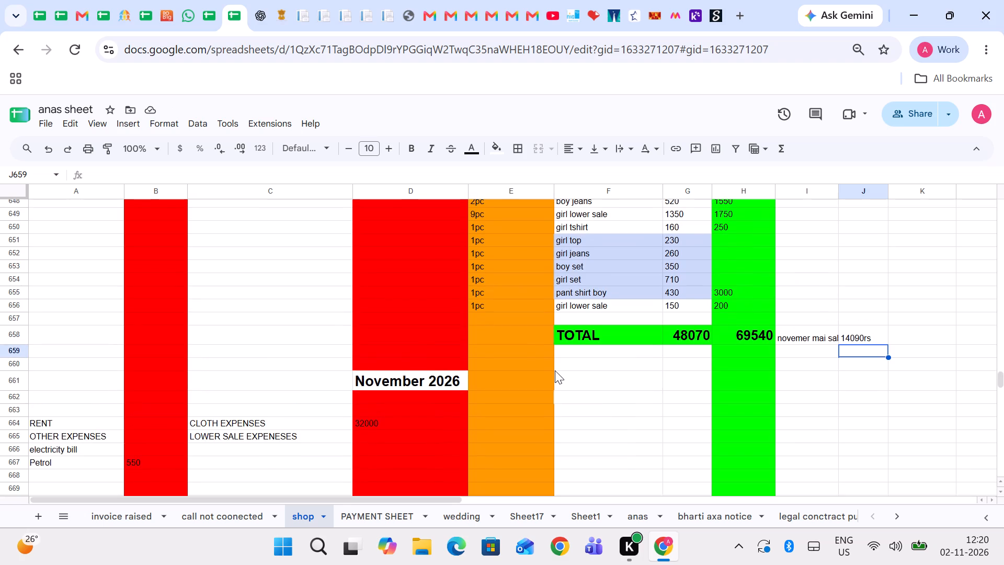
scroll(555, 370, "up", 1)
scroll(625, 398, "down", 1)
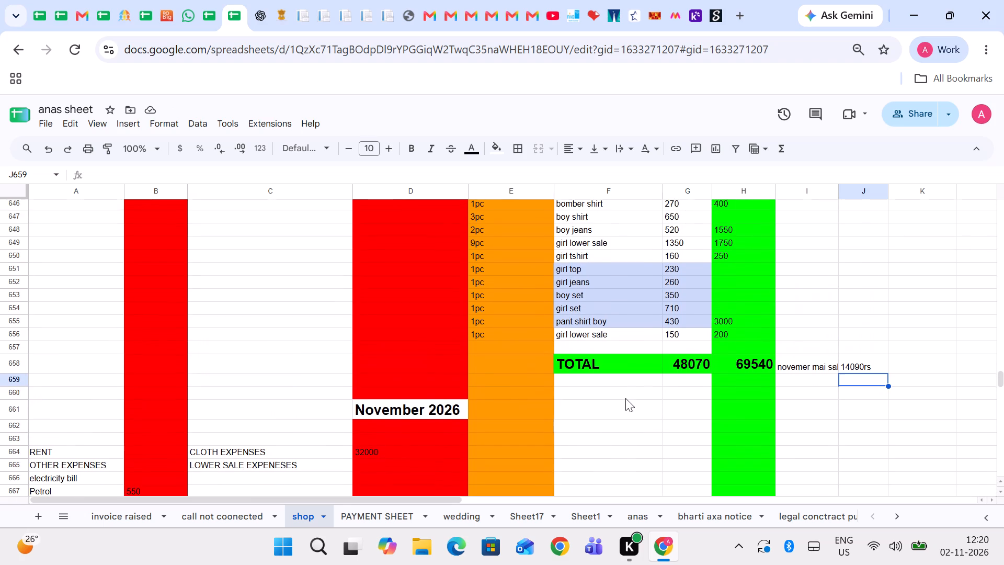
scroll(625, 398, "down", 1)
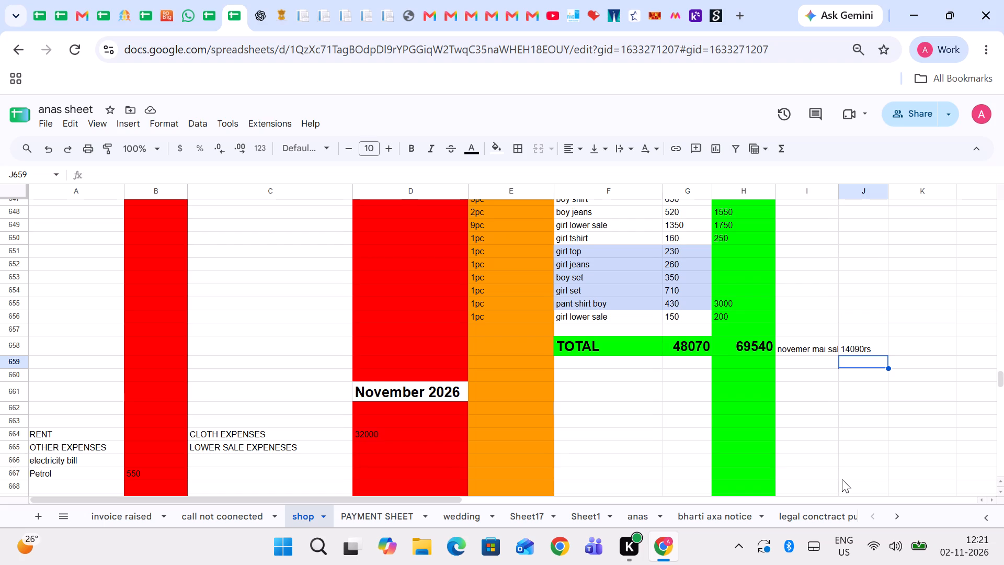
scroll(842, 479, "up", 2)
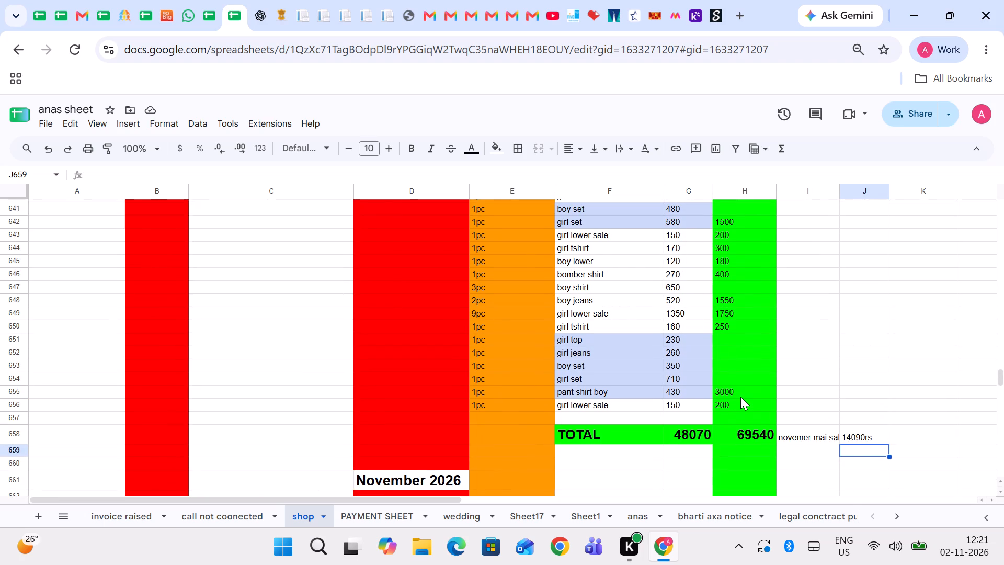
left_click(740, 397)
key("Down")
key("shift+Up")
key("shift+Up")
key("shift+Up")
key("shift+Up")
key("shift+Up")
key("shift+Up")
key("shift+Up")
key("shift+Up")
key("shift+Up")
key("shift+Up")
key("shift+Up")
key("shift+Up")
key("shift+Up")
key("shift+Up")
key("shift+Up")
key("shift+Up")
key("shift+Up")
key("shift+Up")
key("shift+Up")
key("shift+Up")
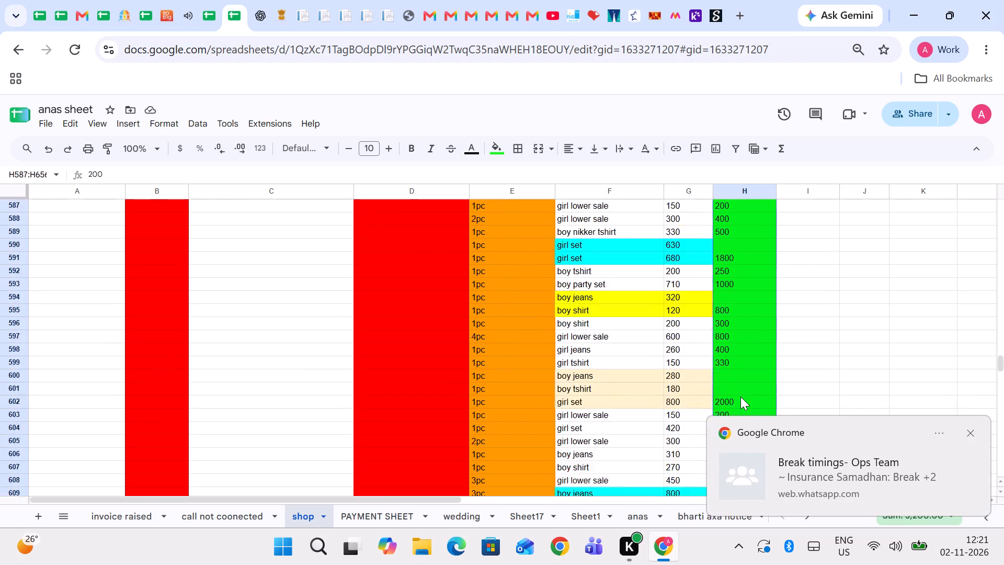
key("shift+Up")
key("shift+Up")
key("shift+Up")
key("shift+Up")
key("shift+Up")
key("shift+Up")
key("shift+Up")
key("shift+Up")
key("shift+Up")
key("shift+Up")
key("shift+Up")
key("shift+Up")
key("shift+Up")
key("shift+Up")
key("shift+Up")
key("shift+Up")
key("shift+Up")
key("shift+Up")
key("shift+Up")
key("shift+Up")
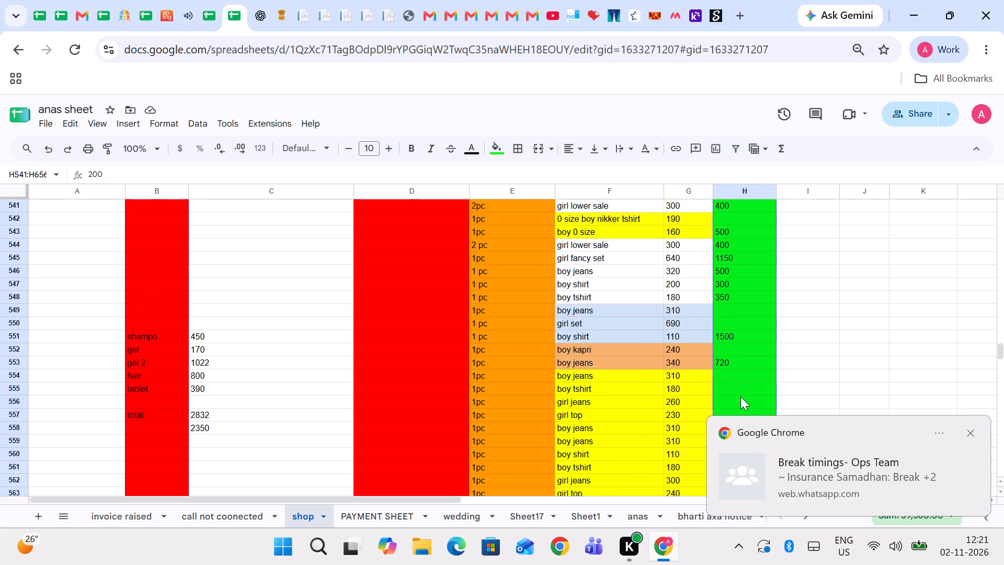
key("shift+Down")
key("shift+Down")
key("shift+Down")
key("shift+Down")
key("shift+Down")
key("shift+Down")
key("shift+Down")
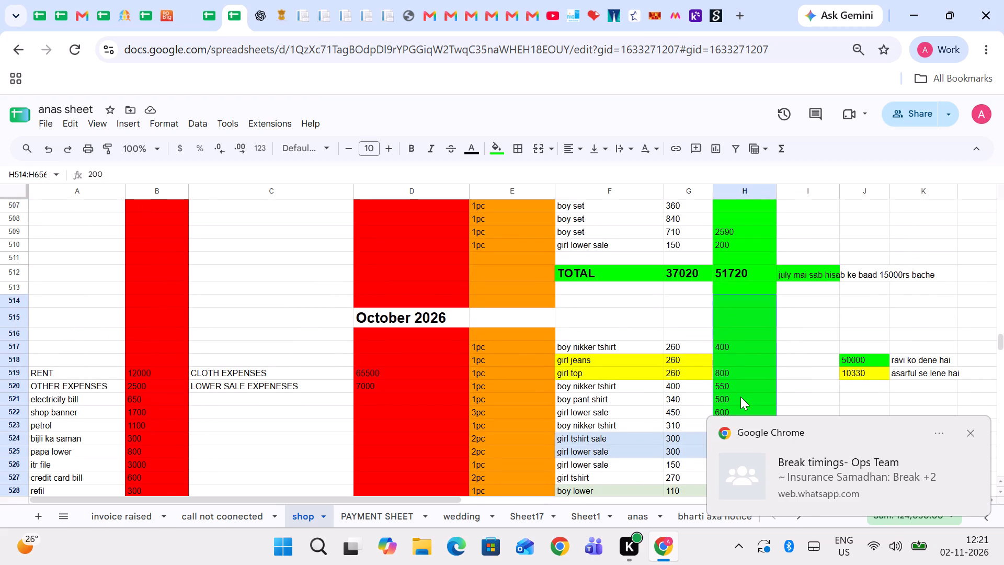
key("shift+Down")
key("shift+Down")
key("shift+Down")
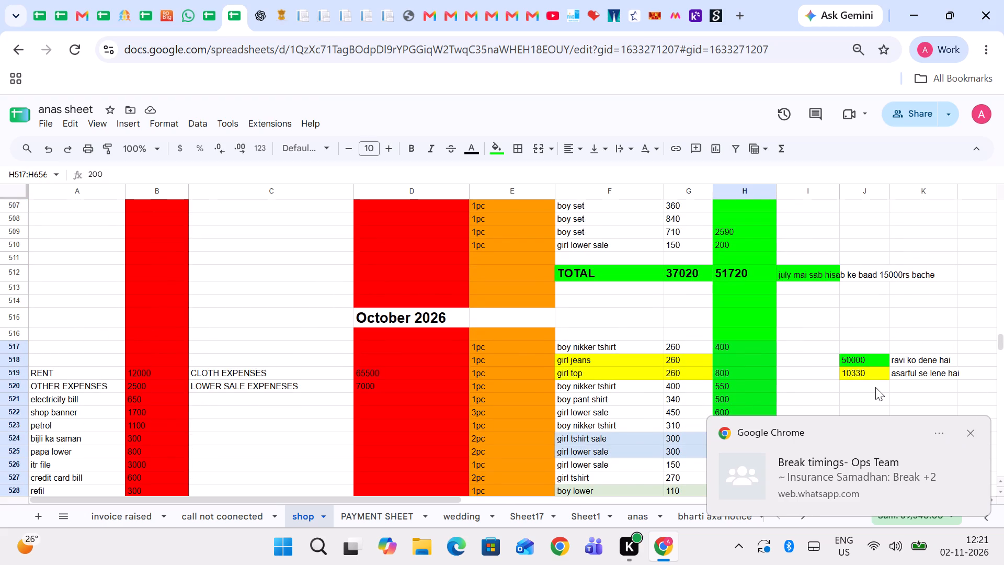
left_click(971, 431)
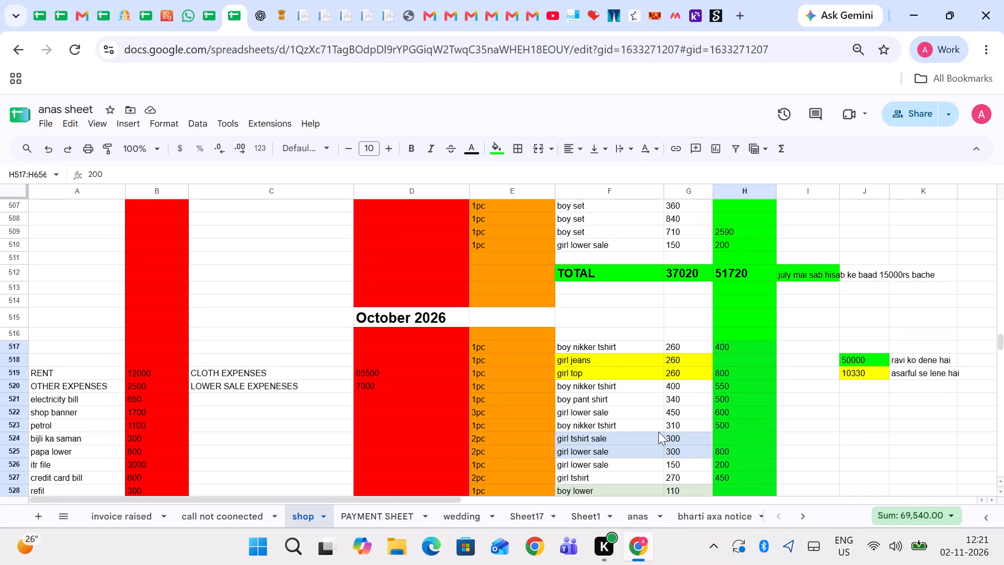
Select October's expense amounts in B519:B528 together with D519:D520 to check their combined sum.
scroll(286, 450, "down", 1)
left_click(152, 245)
key("shift+Down")
key("shift+Down")
key("shift+Down")
key("shift+Down")
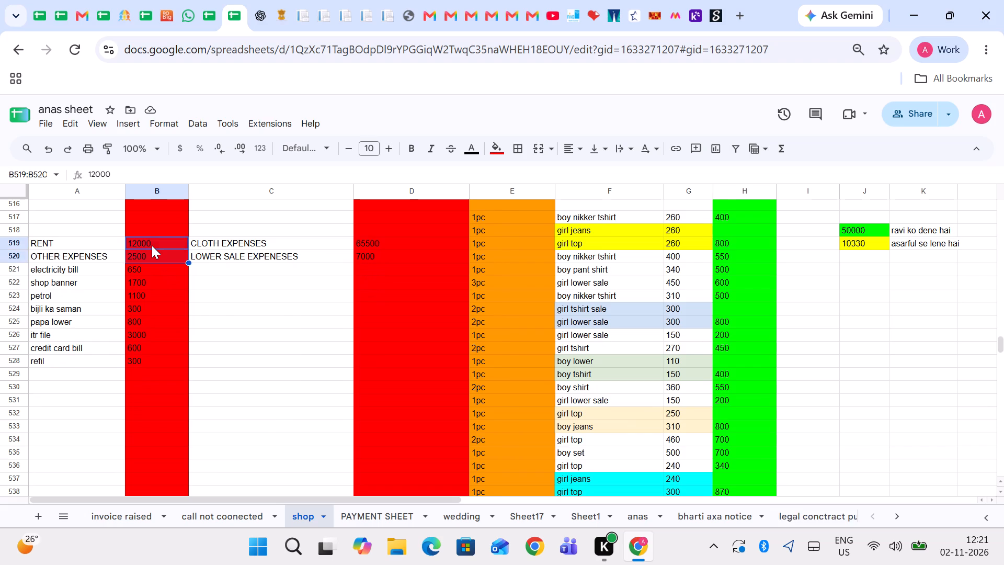
key("shift+Down")
key("shift+Down")
key("shift+Down")
key("shift+Down")
key("shift+Down")
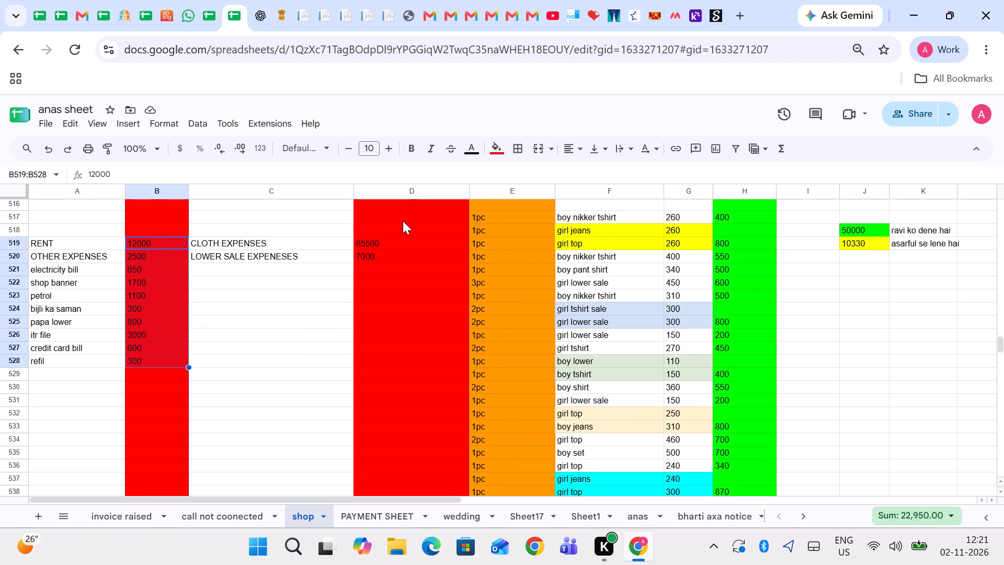
left_click(382, 242, "ctrl")
left_click(382, 259, "ctrl")
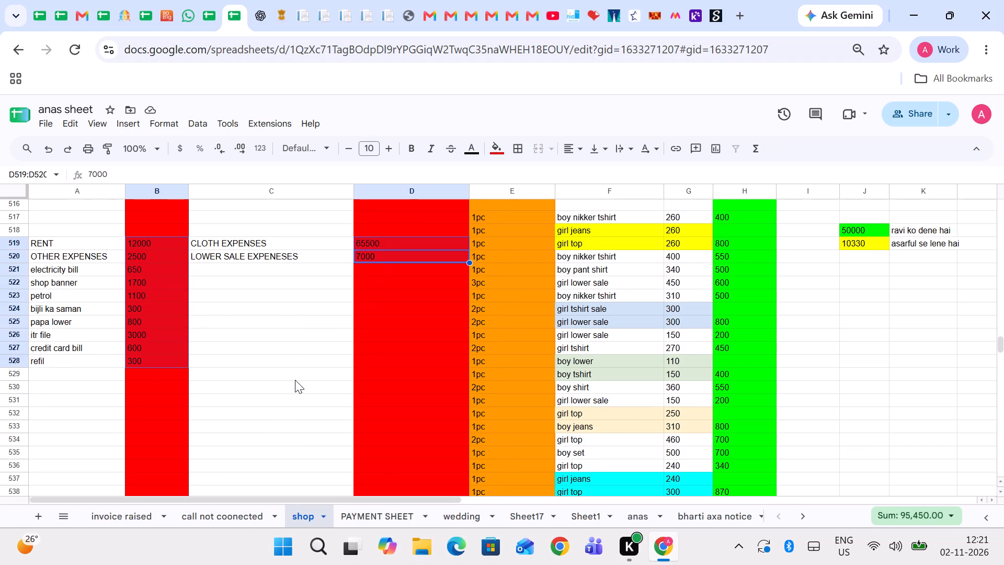
Change the amount in J658, beside the note on the October TOTAL row, to 29090rs.
scroll(428, 402, "down", 2)
scroll(619, 392, "down", 3)
scroll(619, 392, "up", 1)
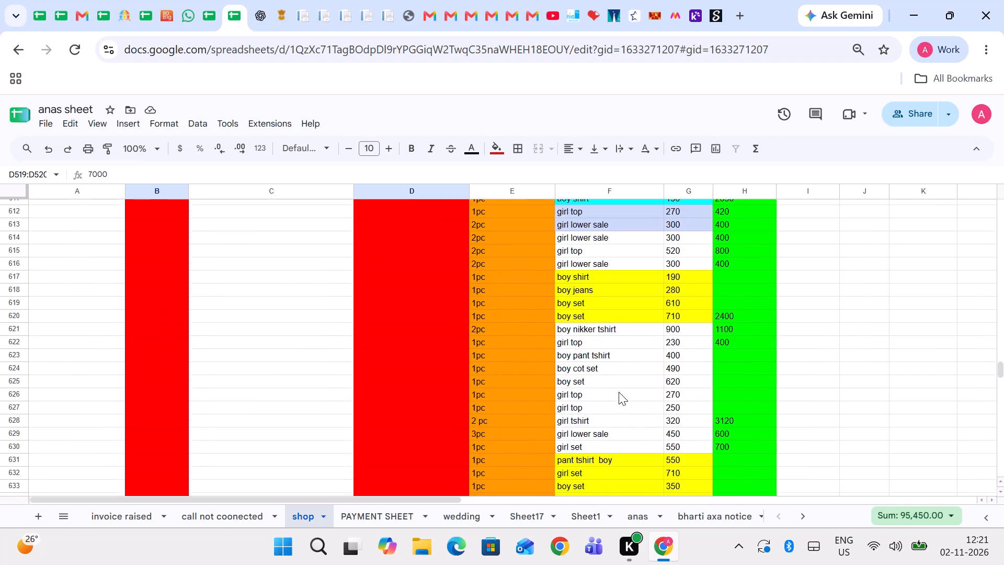
scroll(619, 392, "up", 5)
scroll(619, 392, "down", 2)
scroll(619, 392, "up", 1)
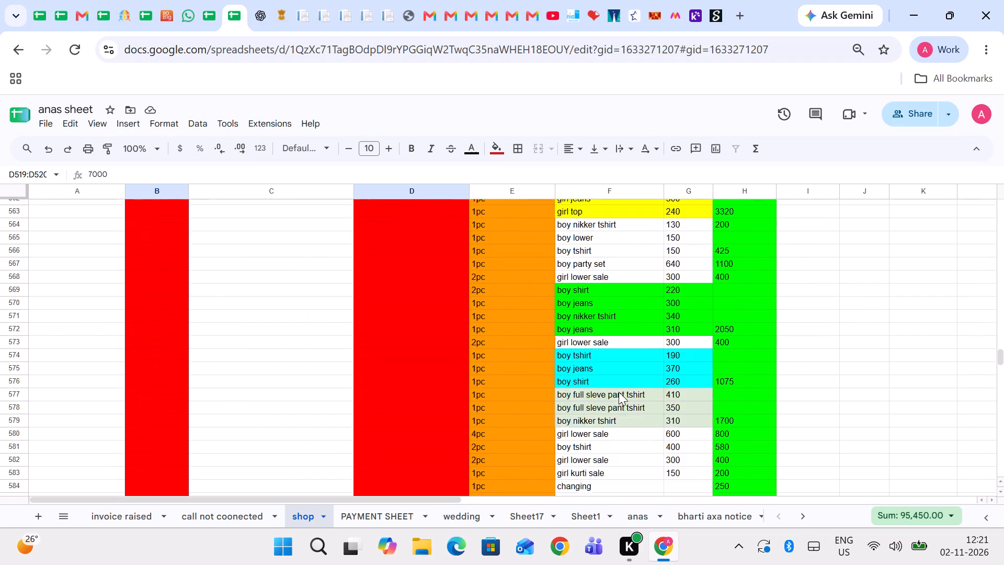
scroll(619, 392, "up", 1)
scroll(619, 392, "down", 3)
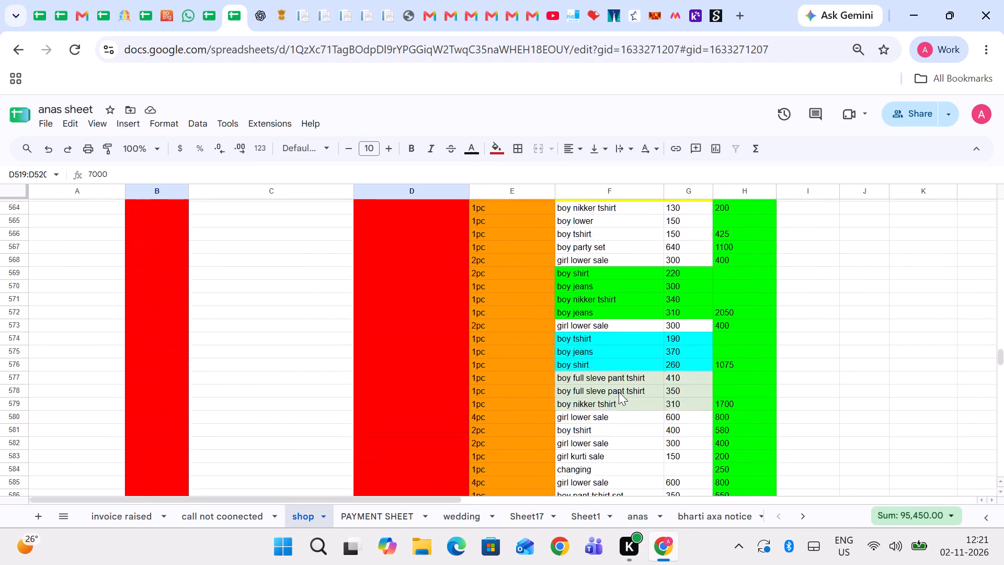
scroll(619, 392, "down", 2)
scroll(619, 392, "up", 1)
scroll(619, 392, "down", 2)
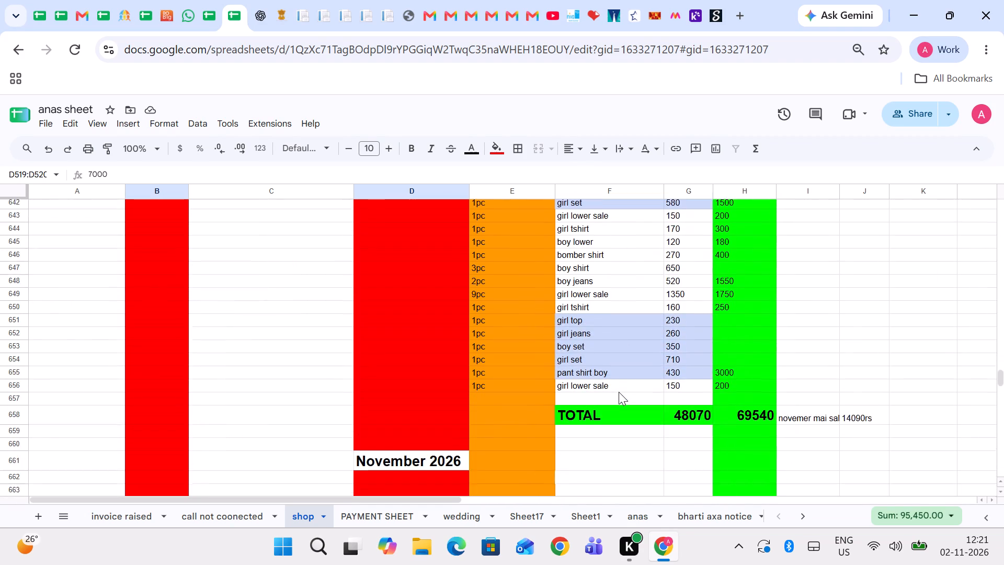
left_click(811, 364)
left_click(861, 364)
key("Return")
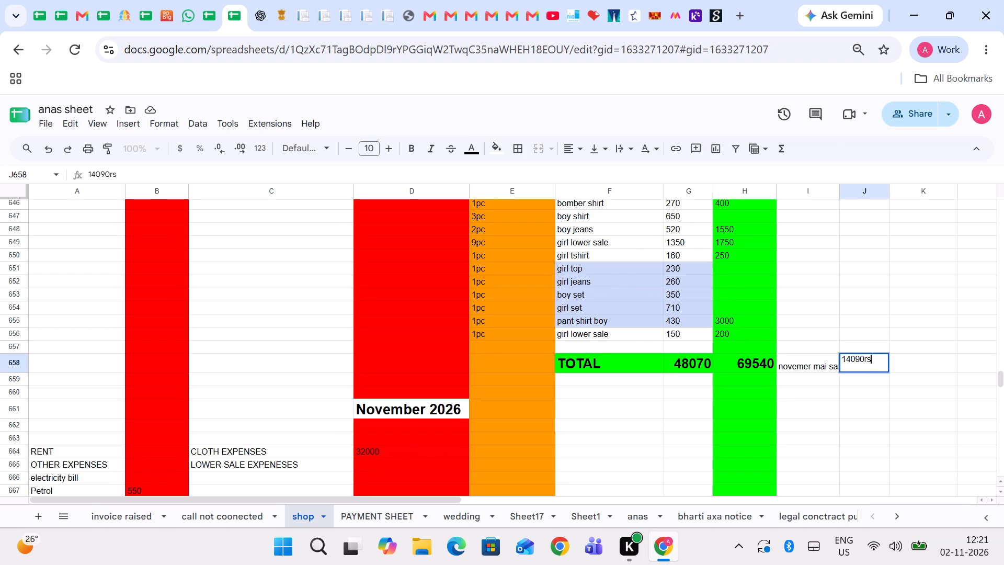
key("Left")
key("Left")
key("BackSpace")
key("BackSpace")
key("BackSpace")
key("BackSpace")
key("BackSpace")
type("29")
type("090")
key("Down")
key("Return")
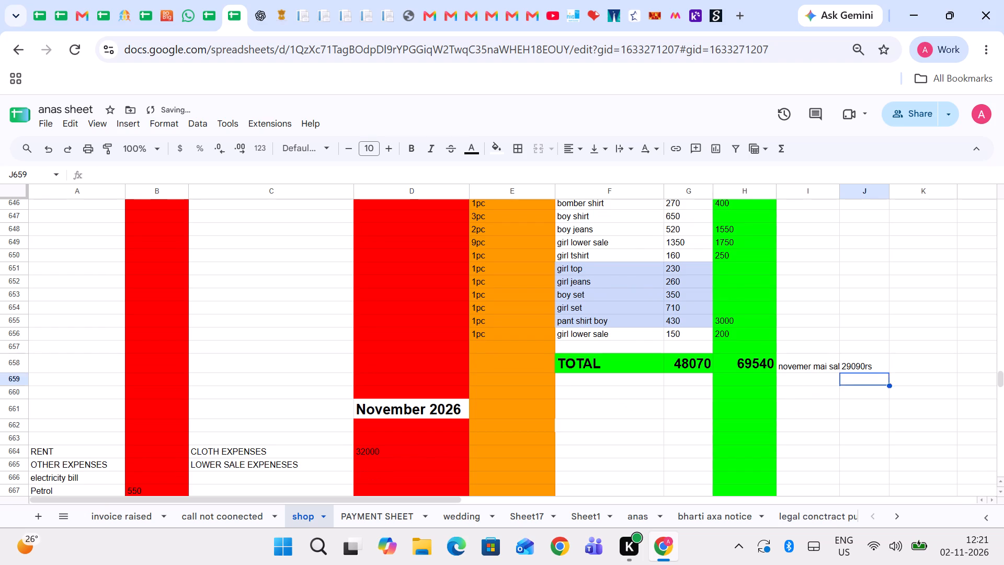
key("Up")
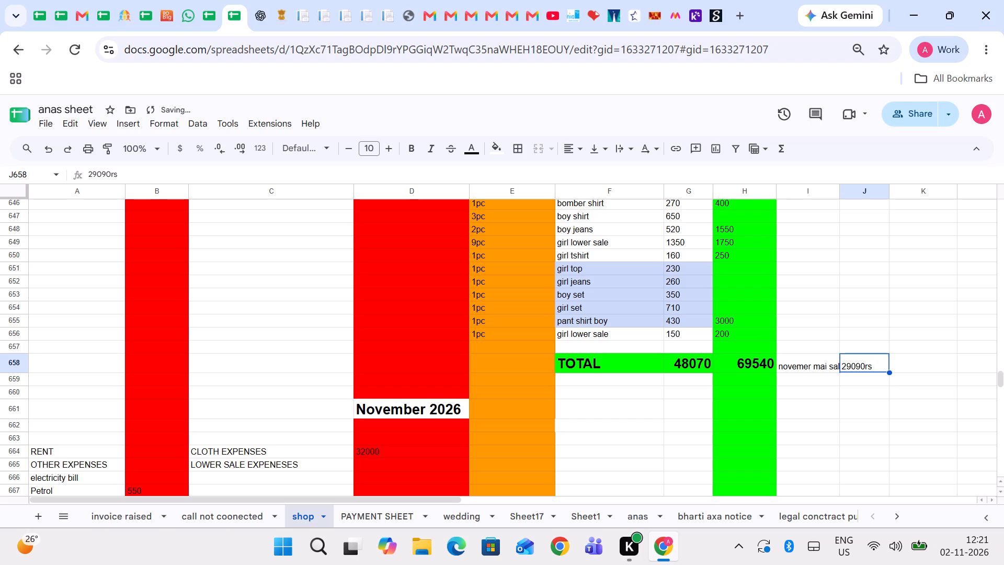
Select November's cloth expense amount in D664 together with the petrol amount in B667 to check their combined sum.
scroll(944, 432, "down", 1)
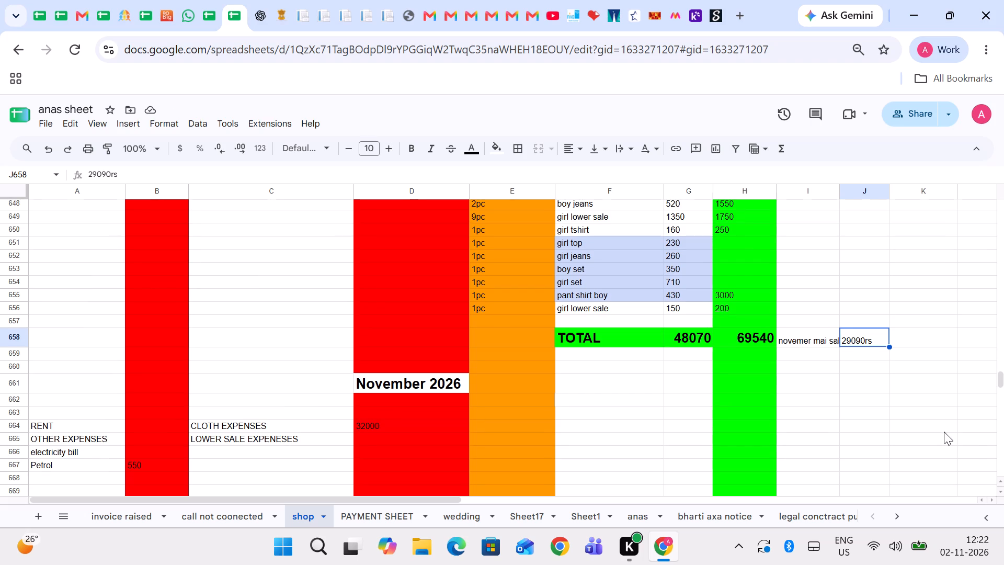
scroll(690, 465, "down", 1)
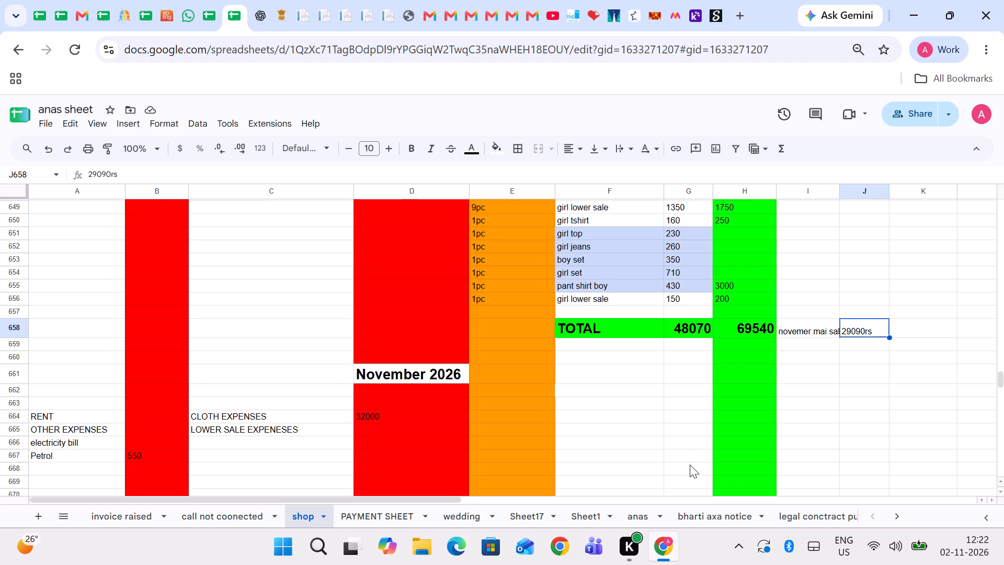
scroll(690, 465, "down", 1)
left_click(407, 361)
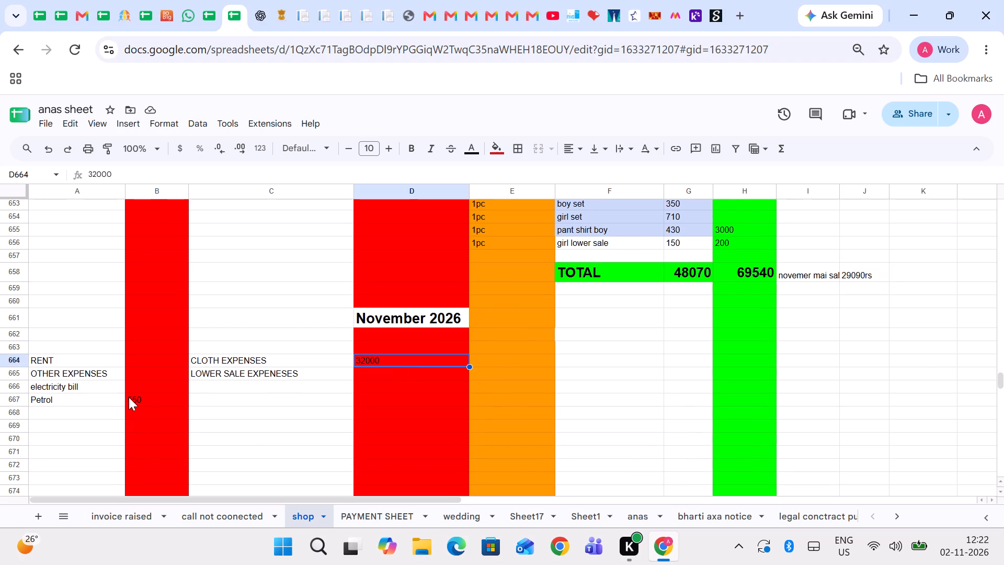
left_click(130, 397, "ctrl")
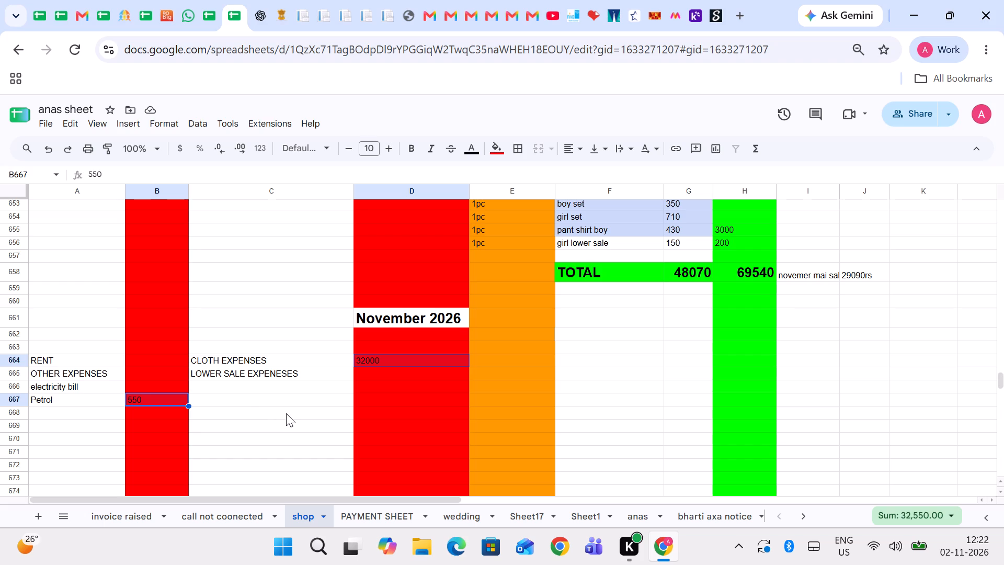
scroll(286, 413, "down", 1)
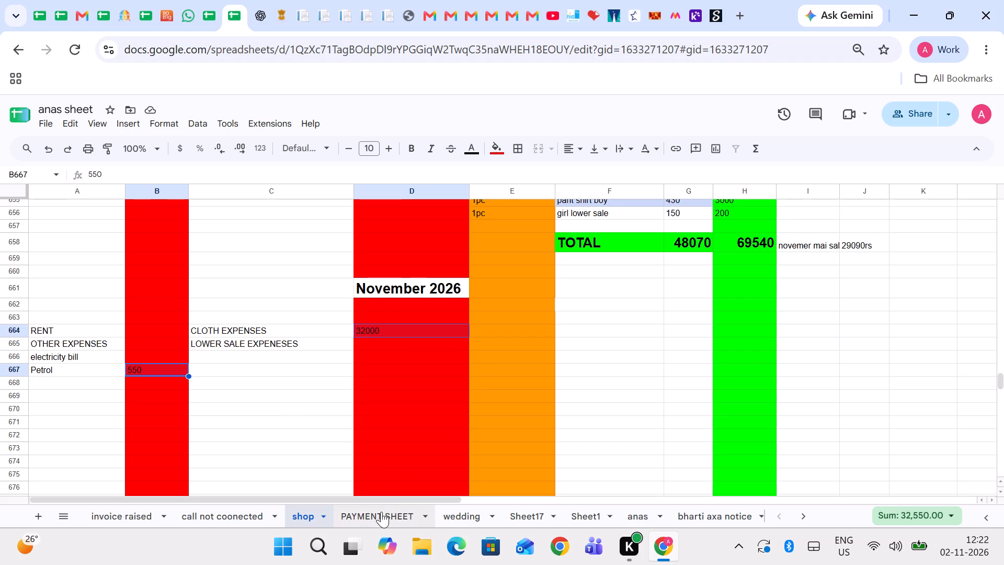
scroll(286, 446, "down", 1)
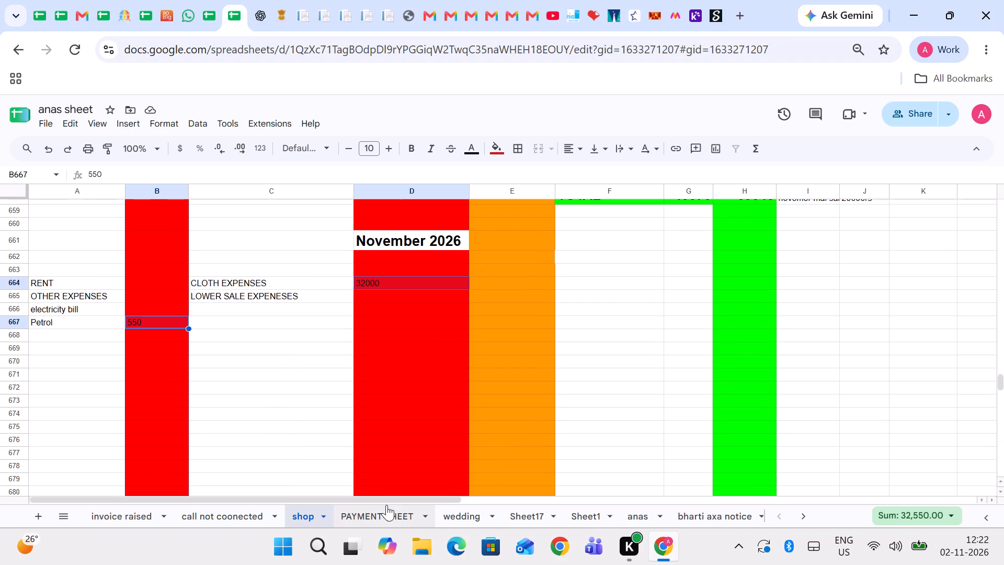
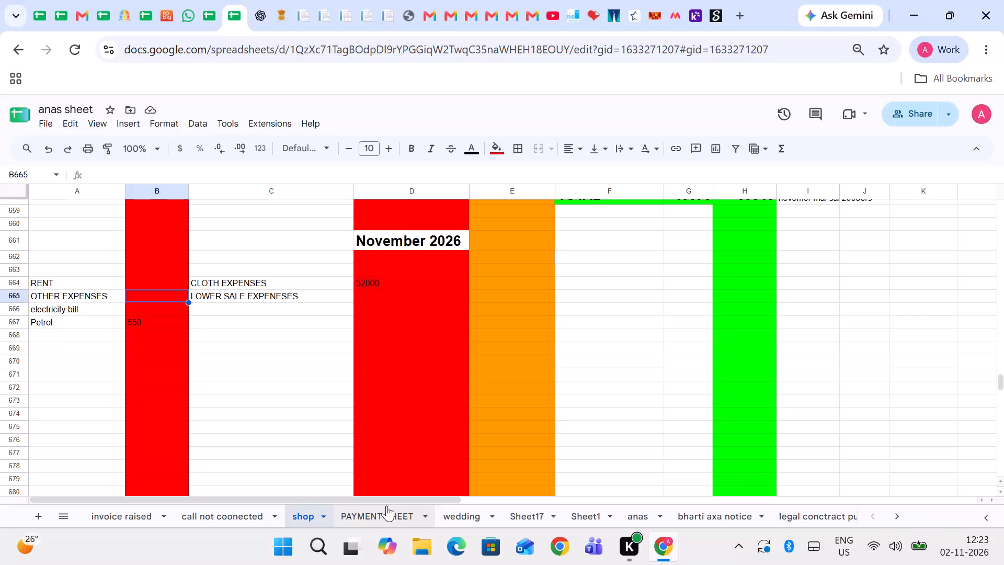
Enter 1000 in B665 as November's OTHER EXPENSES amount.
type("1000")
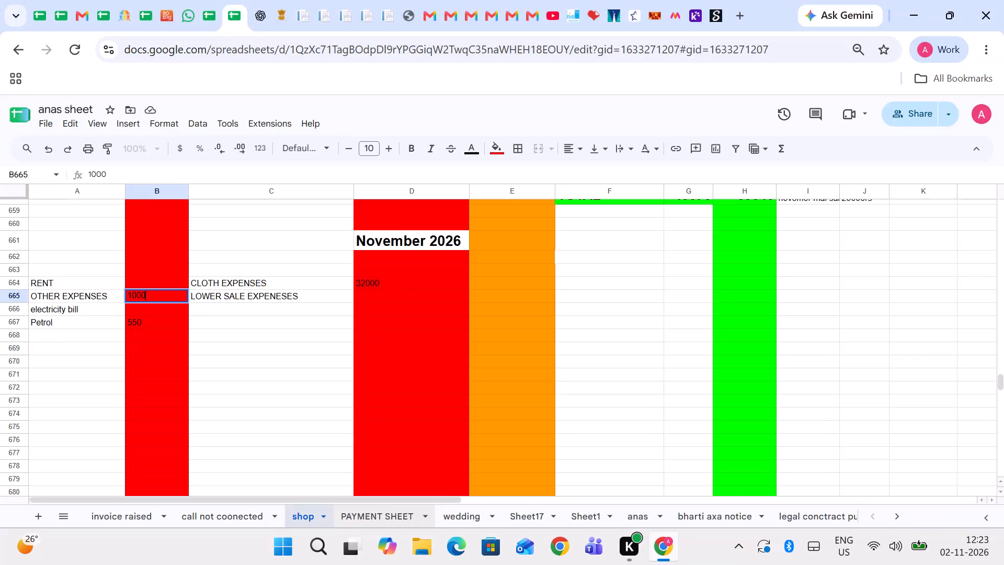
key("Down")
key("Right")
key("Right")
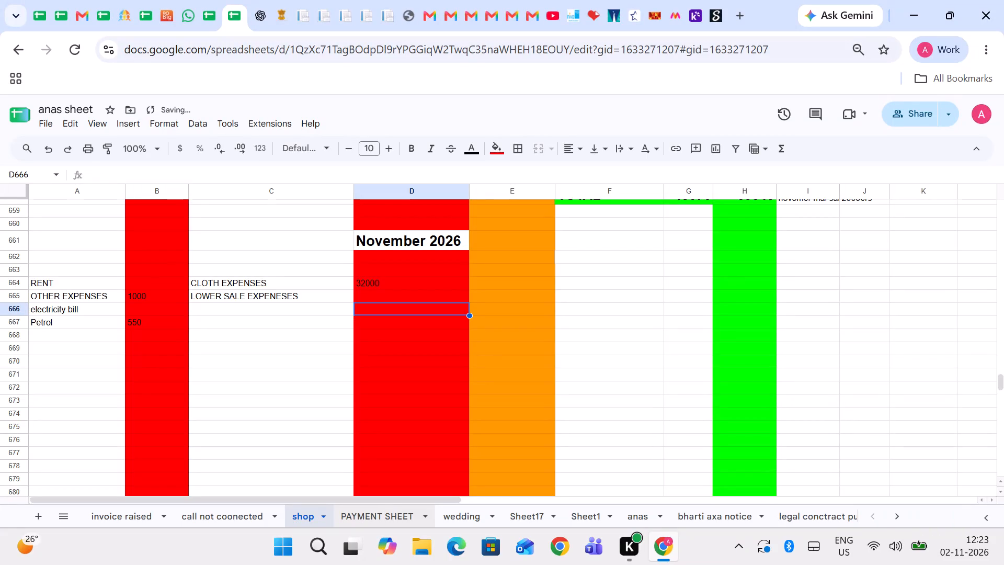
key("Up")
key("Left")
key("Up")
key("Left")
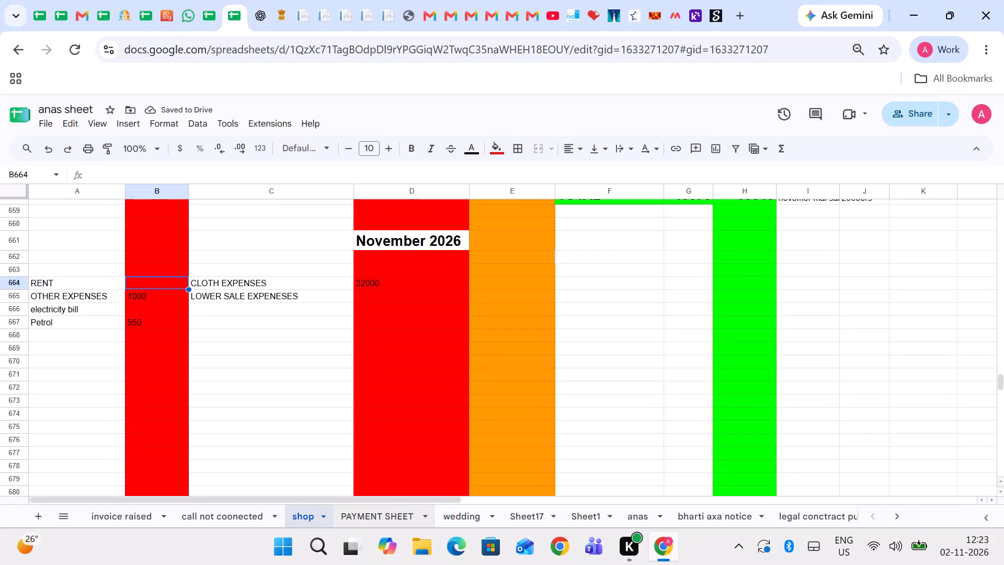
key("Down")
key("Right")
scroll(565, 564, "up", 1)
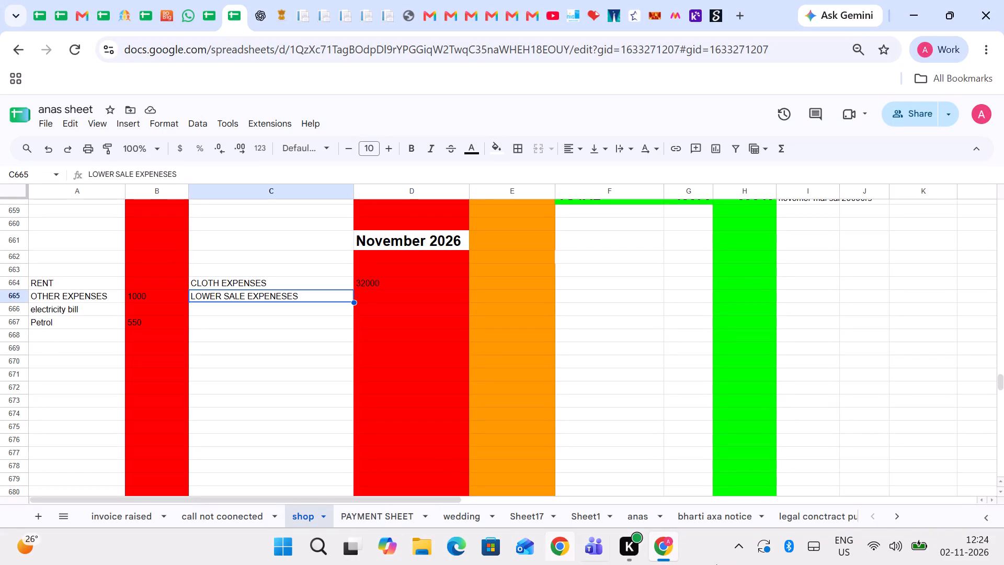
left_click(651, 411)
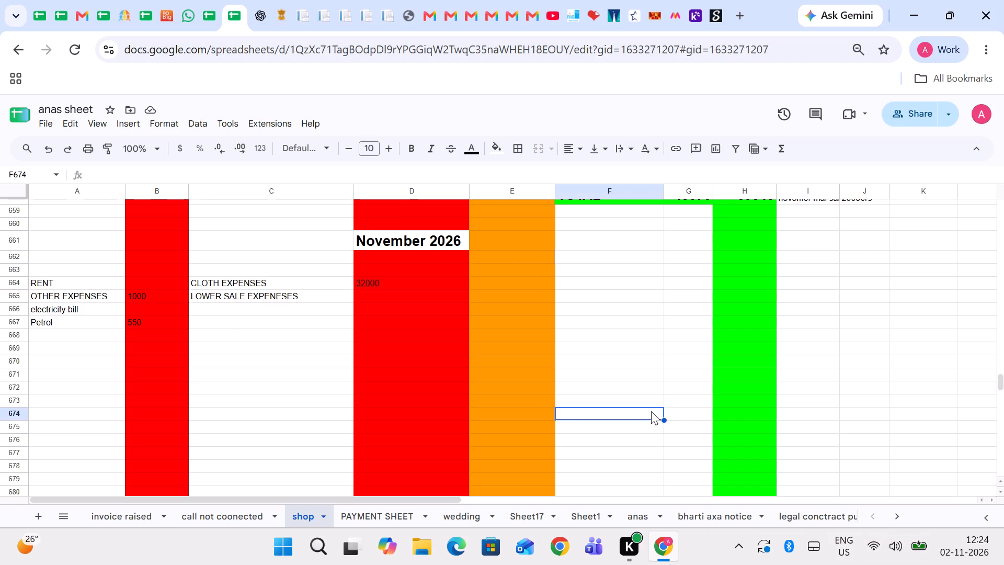
Select October's expense amounts in B519:B528 together with D519:D520 to check their combined sum again.
scroll(651, 411, "up", 1)
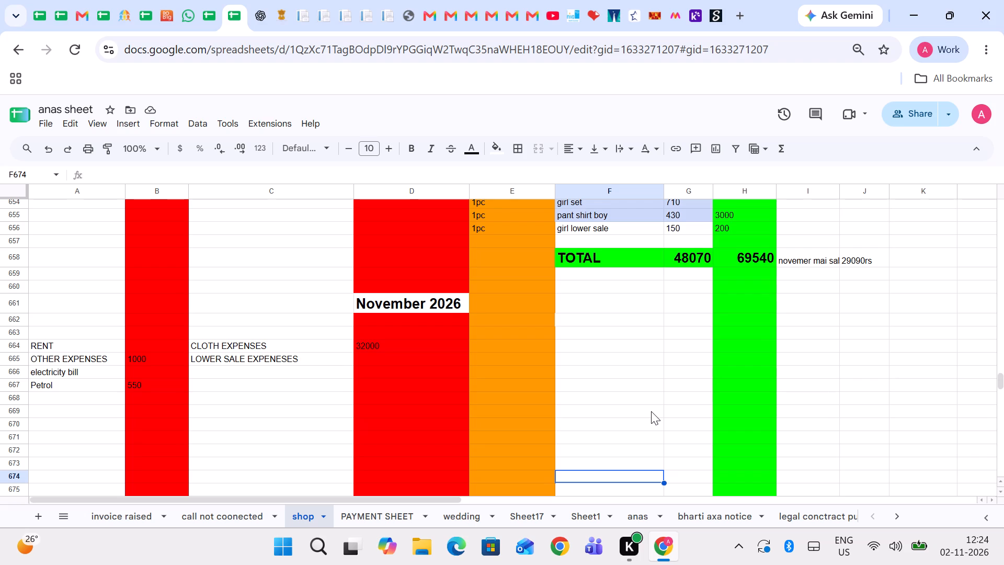
scroll(651, 411, "up", 1)
scroll(609, 444, "up", 1)
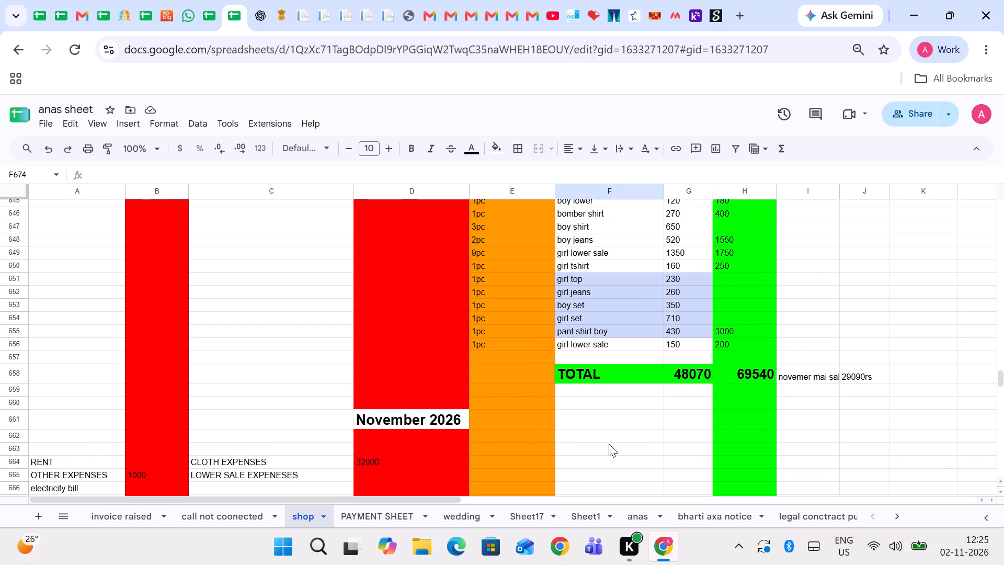
scroll(541, 425, "up", 1)
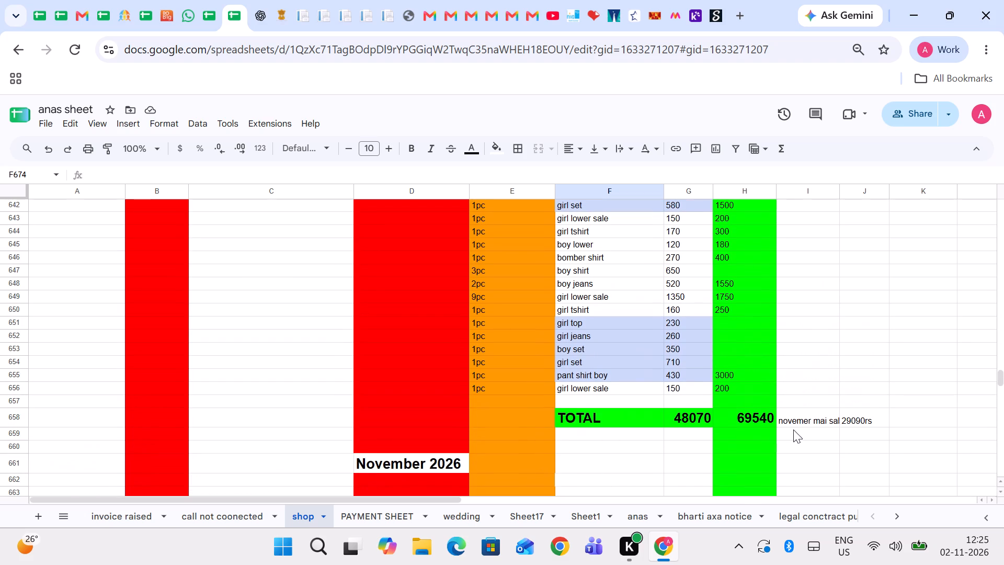
left_click(734, 395)
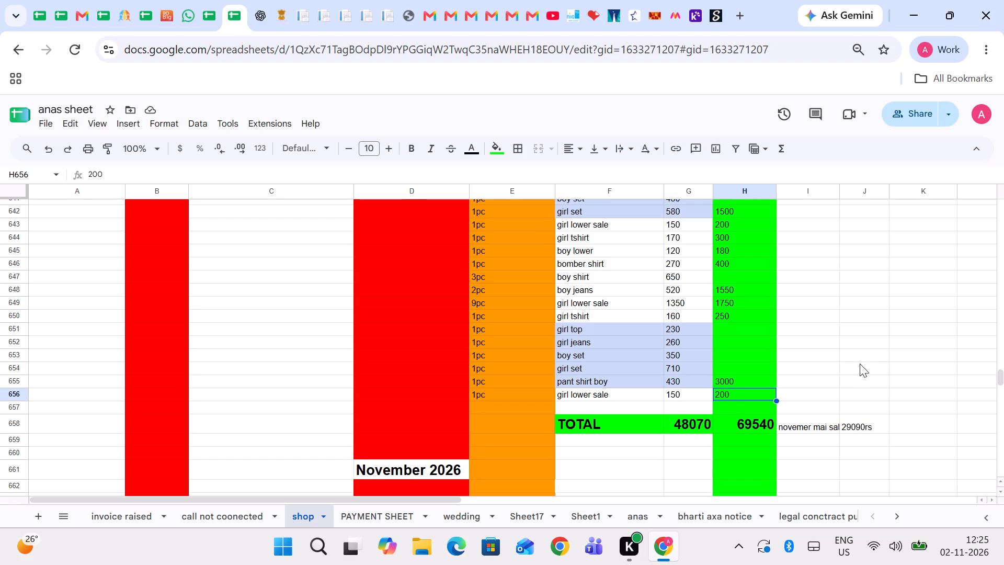
scroll(860, 364, "up", 2)
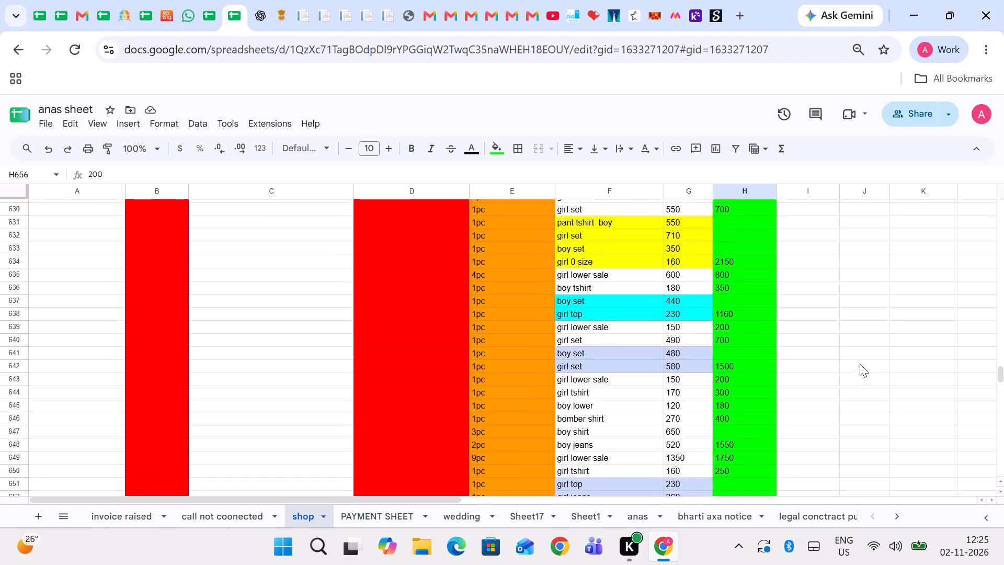
scroll(860, 364, "up", 4)
scroll(860, 364, "down", 1)
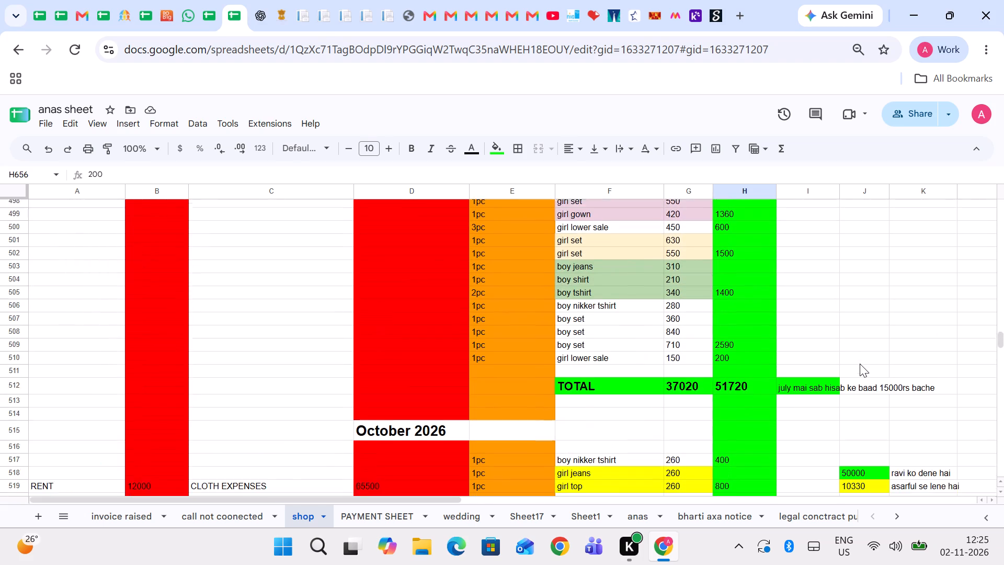
scroll(860, 364, "down", 1)
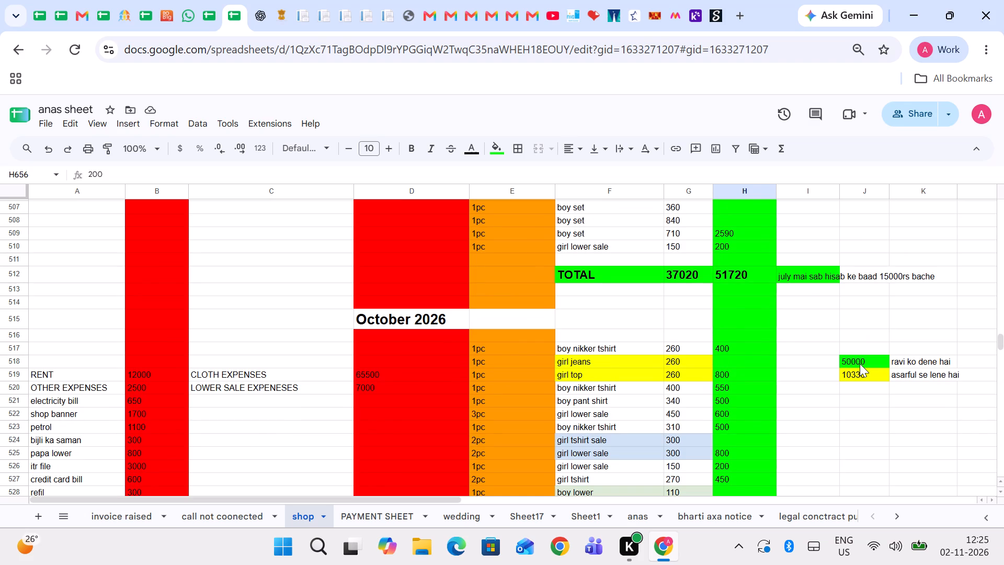
left_click(166, 380)
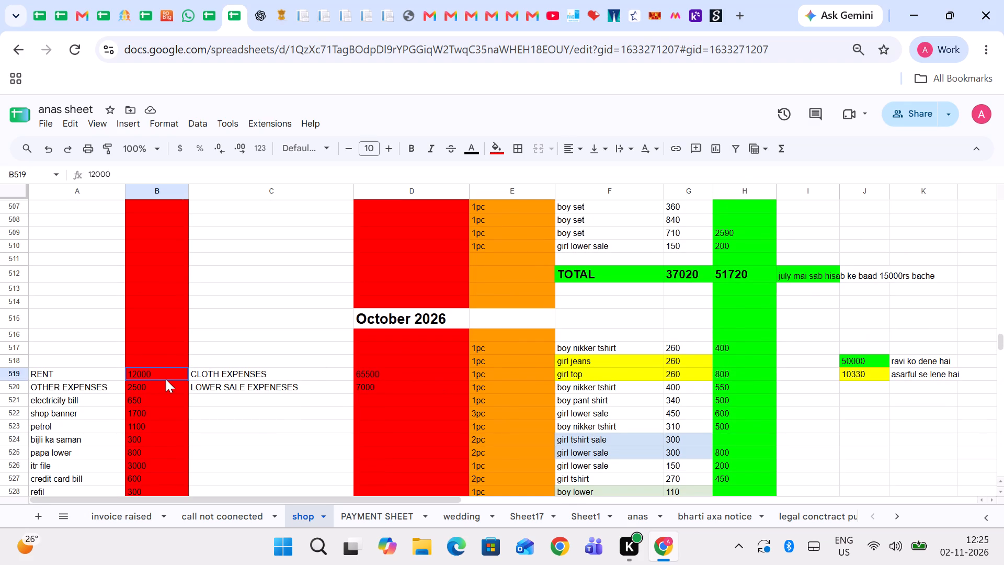
key("shift+Down")
key("shift+Down")
key("shift+Down")
key("shift+Down")
key("shift+Down")
key("shift+Down")
key("shift+Down")
key("shift+Down")
key("shift+Down")
key("shift+Down")
key("shift+Down")
key("shift+Down")
key("shift+Down")
key("shift+Down")
key("shift+Down")
key("shift+Down")
key("shift+Up")
key("shift+Up")
key("shift+Up")
key("shift+Up")
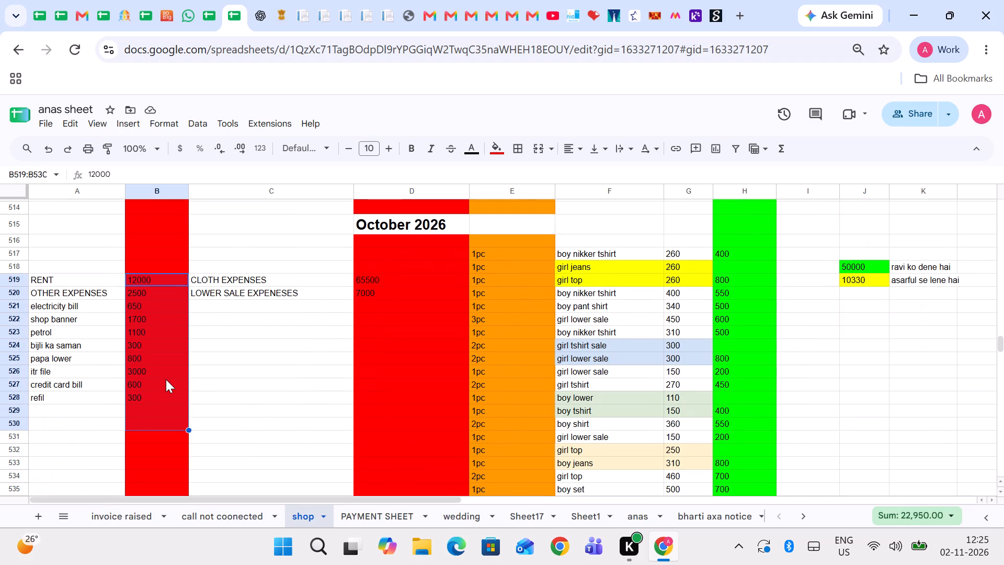
key("shift+Up")
key("shift+Up")
key("shift+Up")
left_click(390, 275, "ctrl")
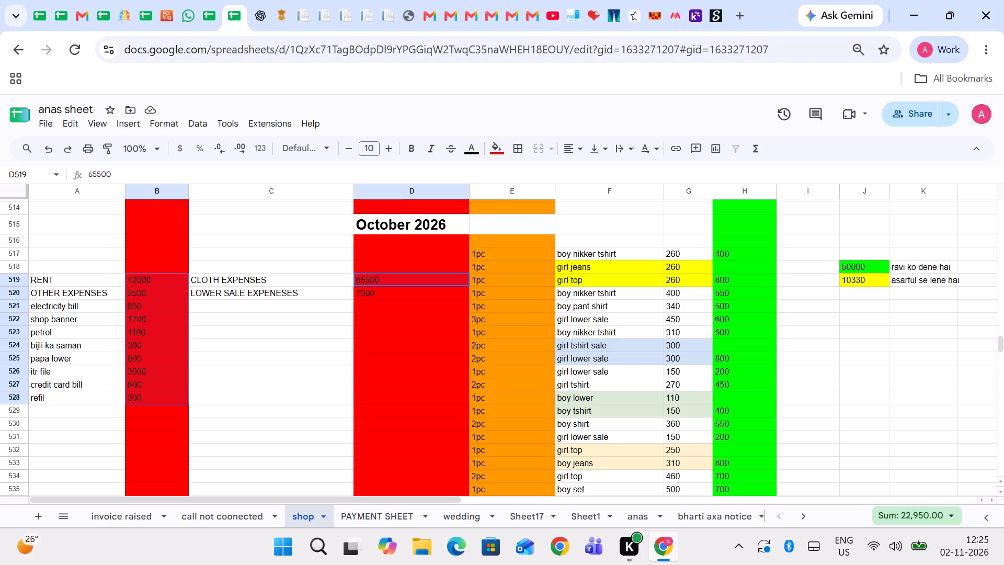
left_click(395, 296, "ctrl")
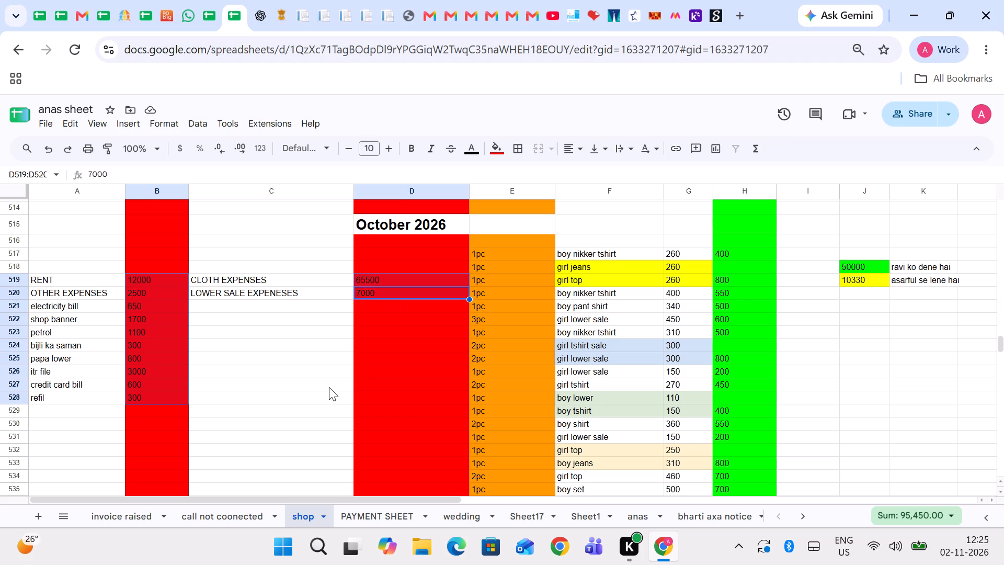
Clear the OTHER EXPENSES amount in B665 of the November 2026 section and move to B668 below the petrol amount.
scroll(329, 387, "down", 3)
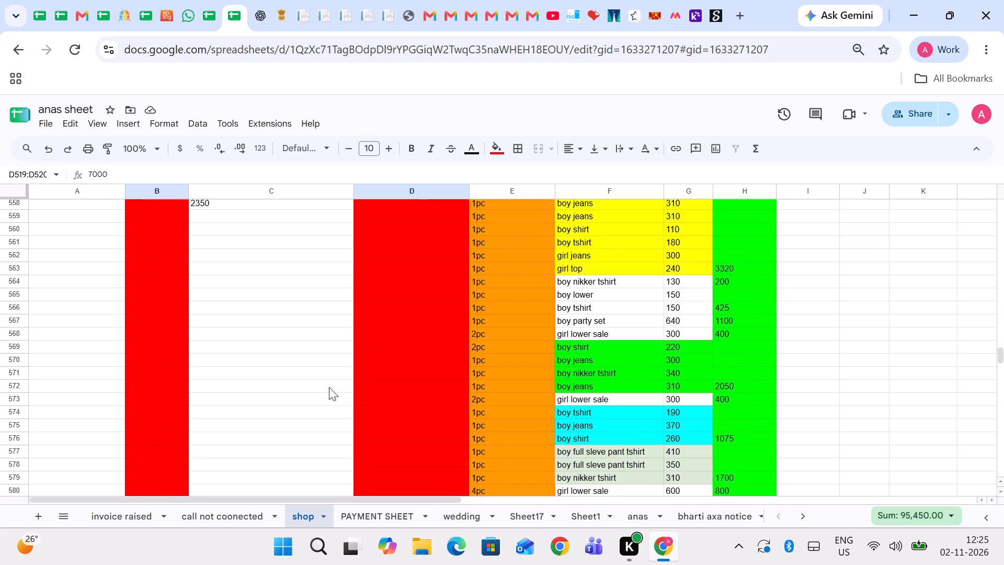
scroll(329, 387, "down", 4)
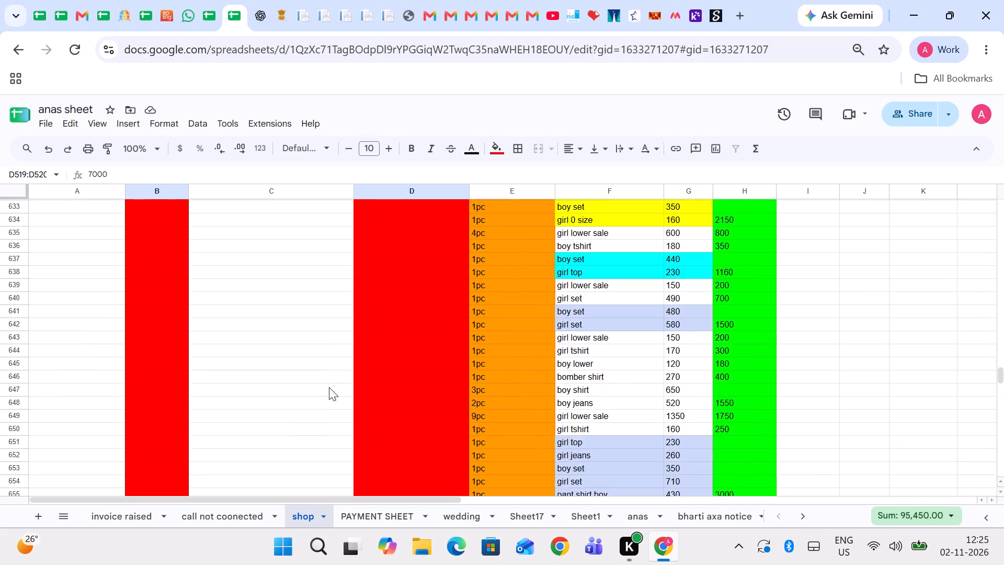
scroll(329, 387, "down", 2)
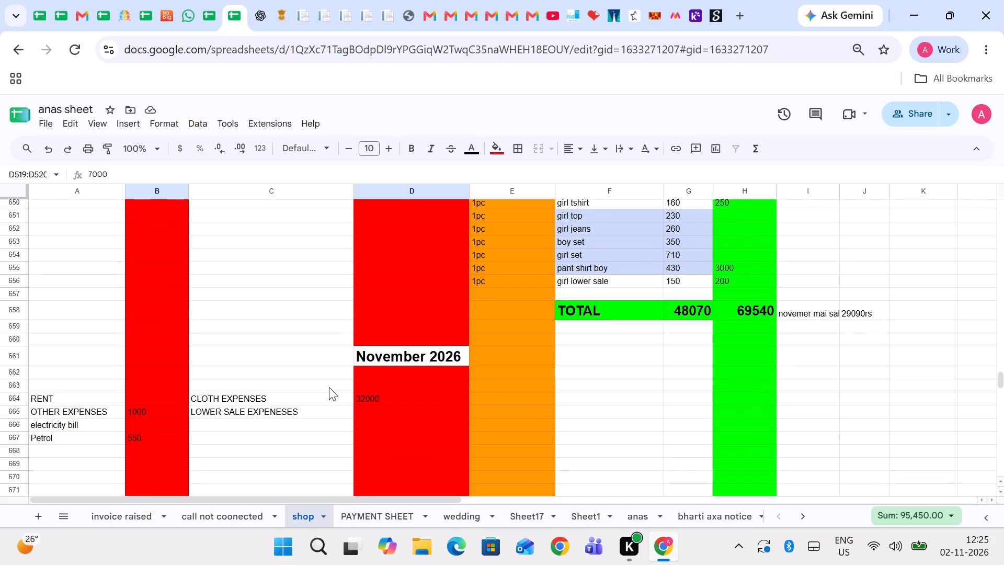
left_click(164, 410)
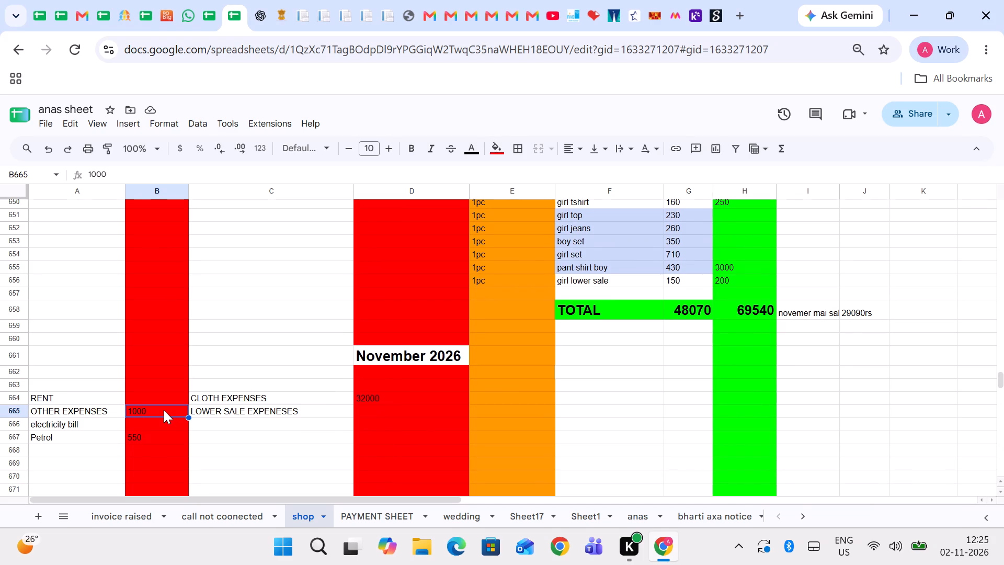
key("BackSpace")
key("Down")
key("Down")
key("Down")
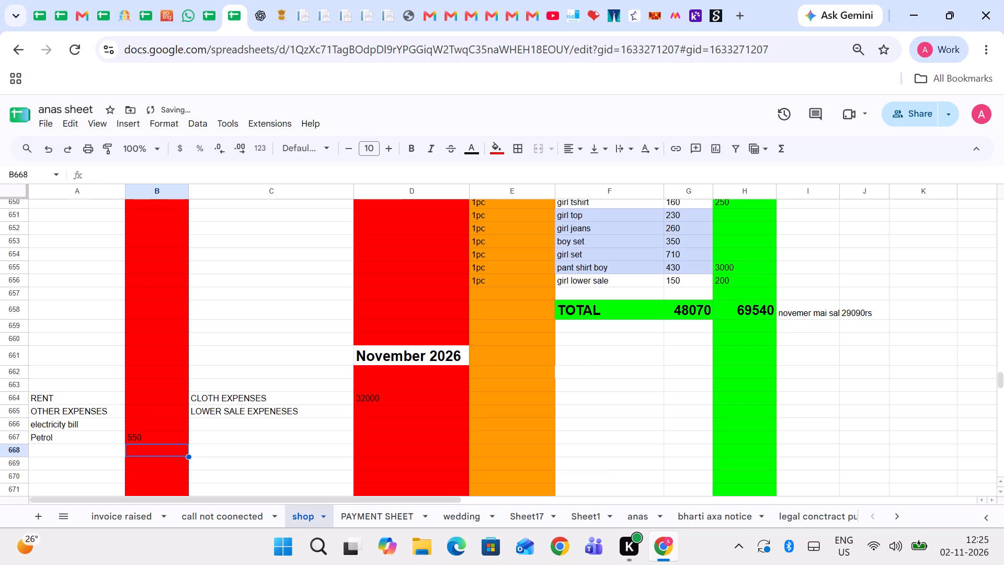
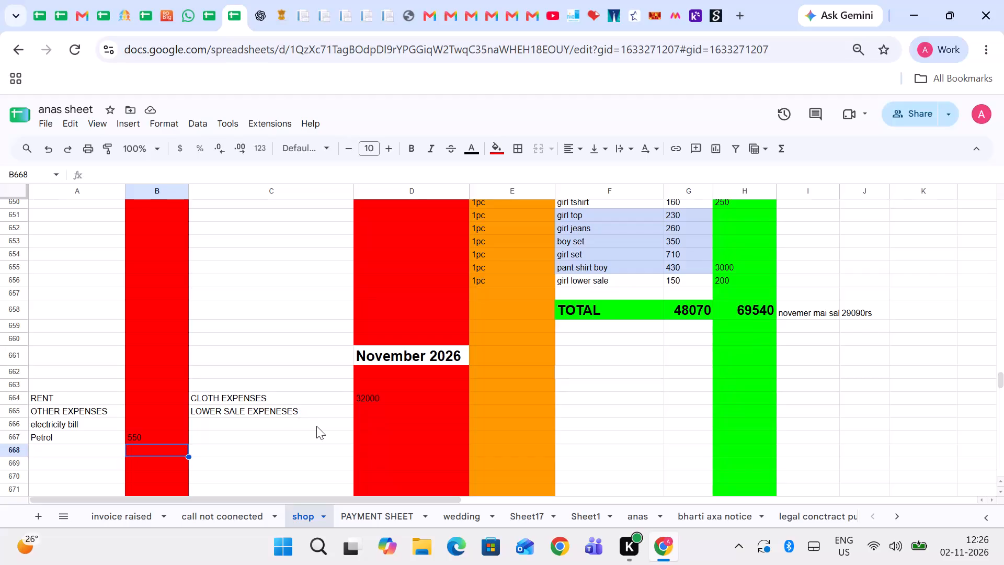
Review October 2026's expense entries one by one, from the shop banner in row 522 to the credit card bill in row 527.
scroll(316, 426, "up", 2)
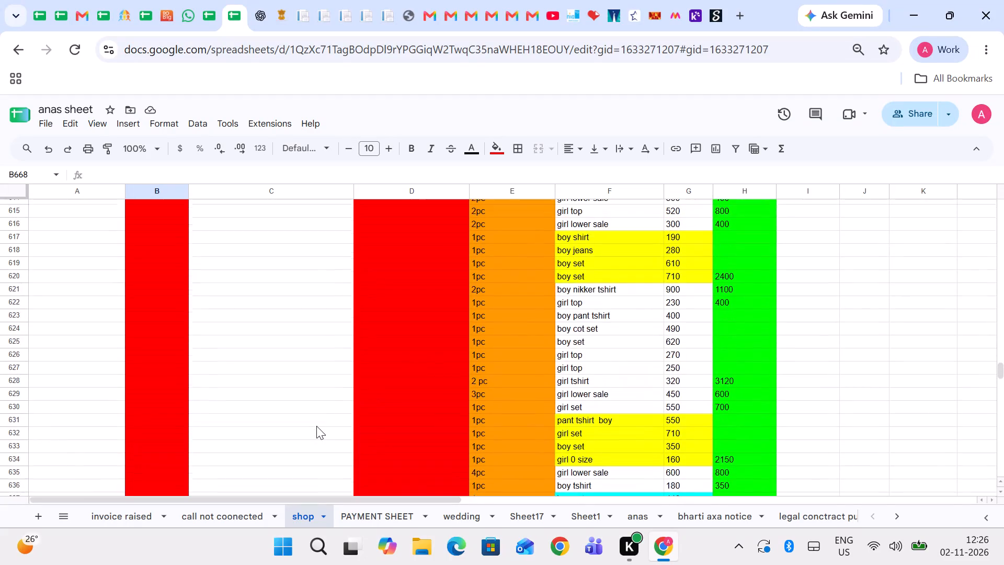
scroll(316, 426, "up", 5)
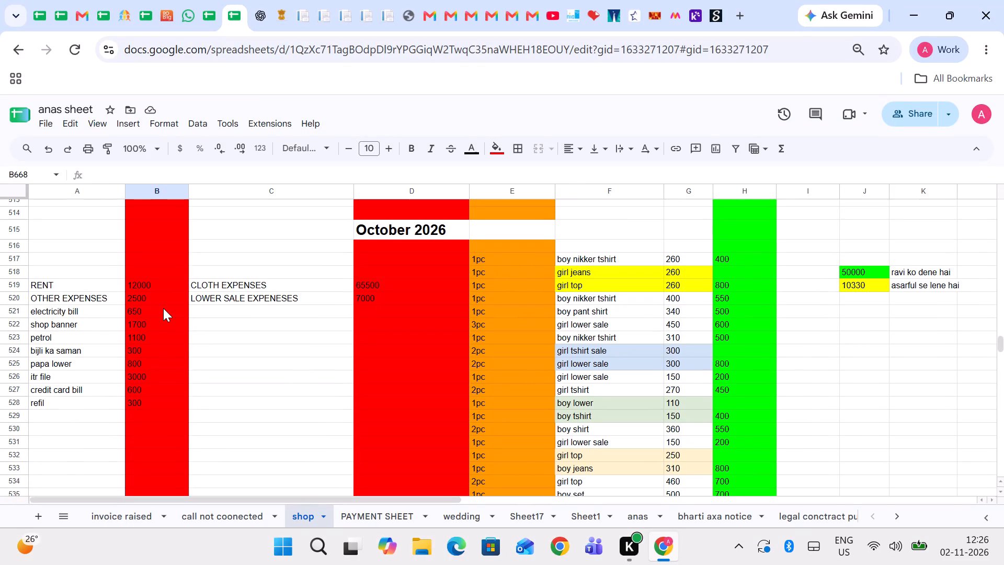
left_click(147, 316)
key("Down")
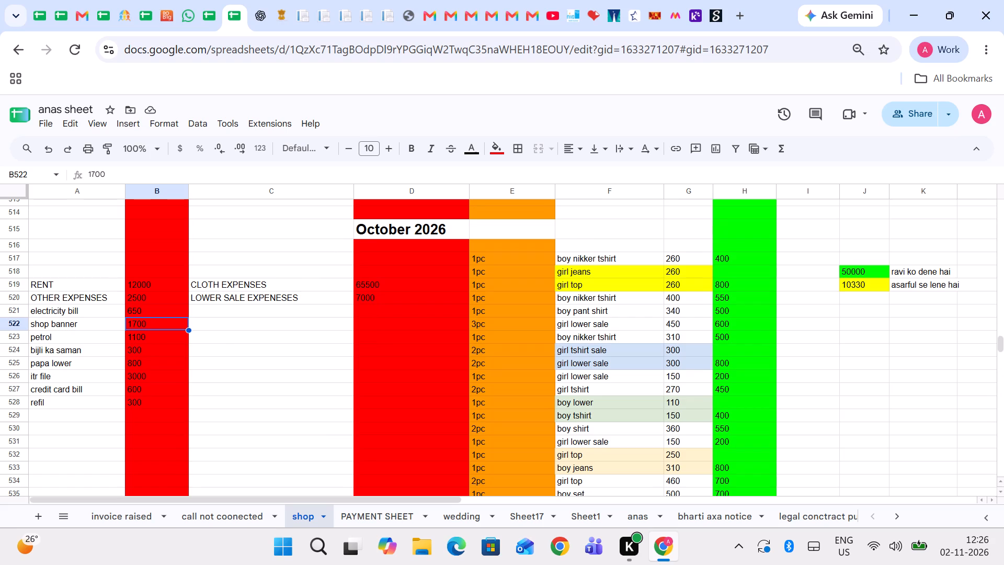
key("Down")
key("Down")
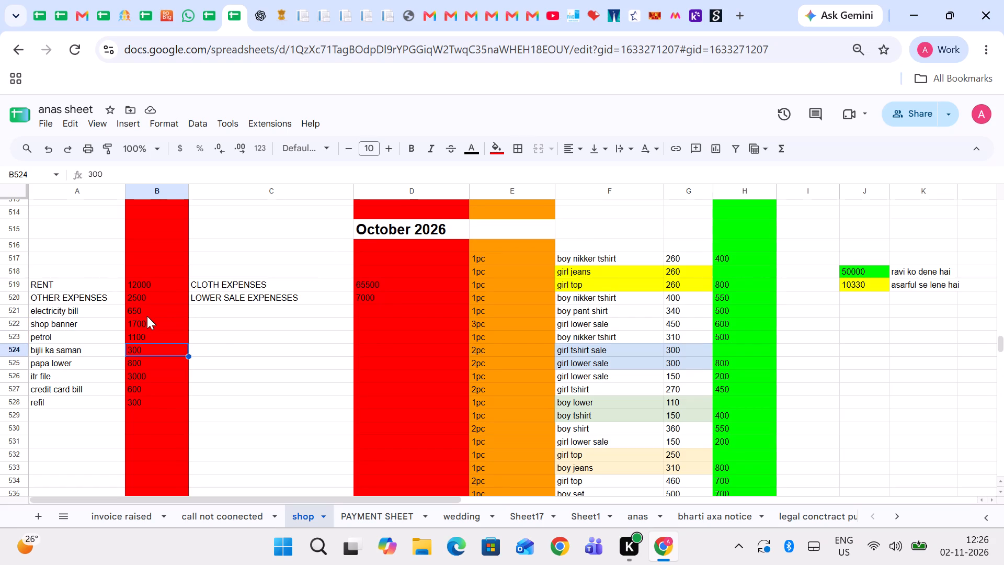
key("Down")
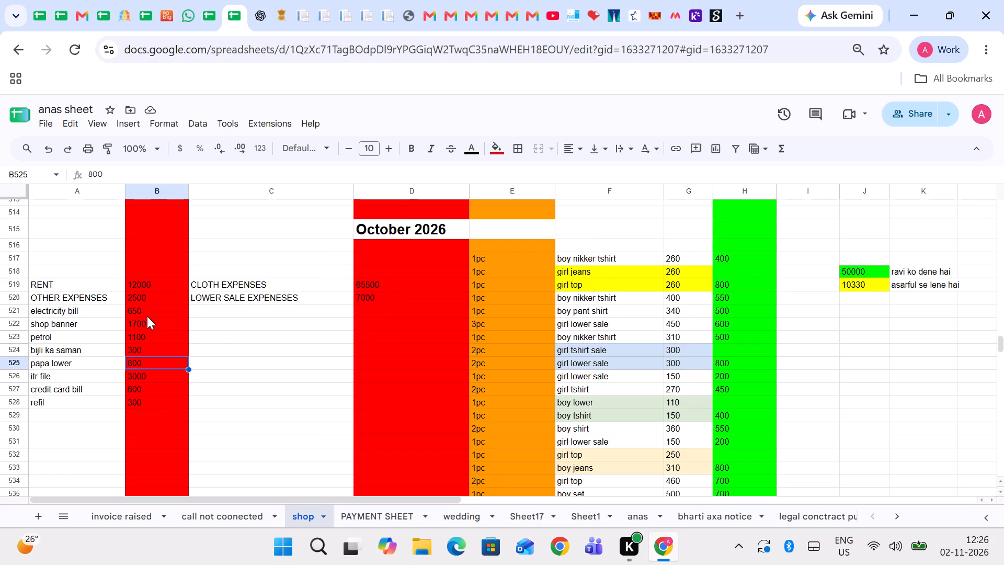
key("Down")
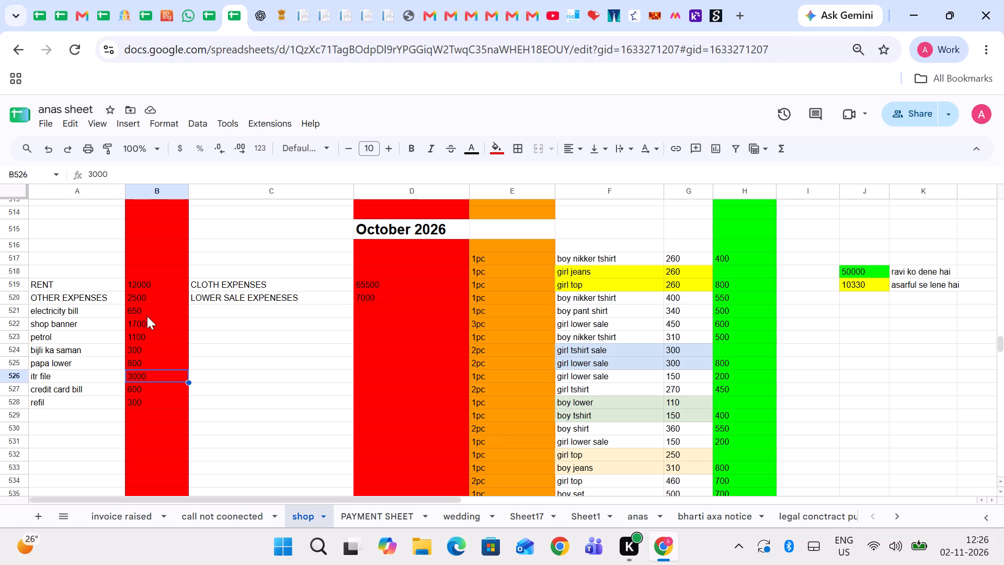
key("Left")
key("Right")
key("Left")
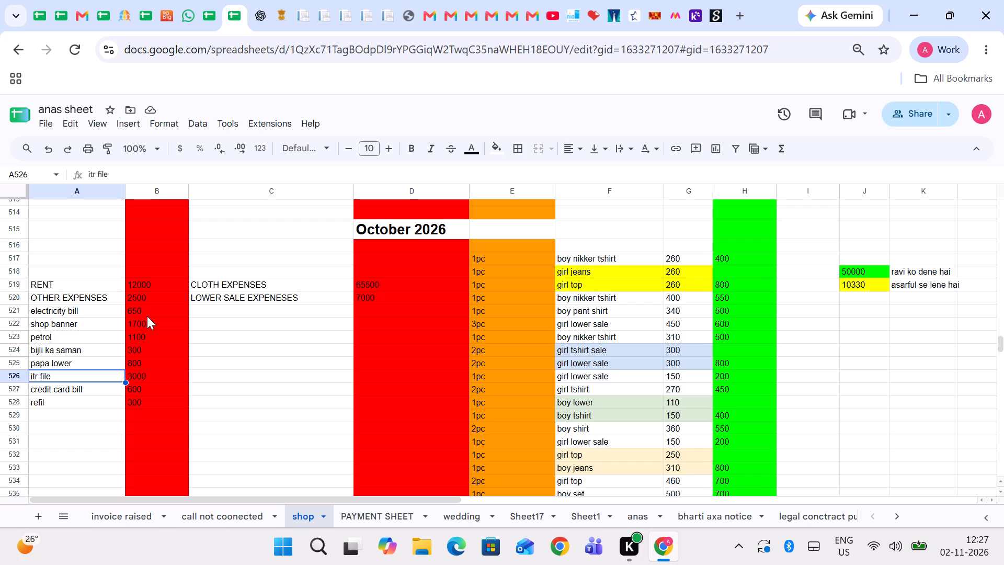
key("Down")
key("Up")
scroll(253, 372, "down", 1)
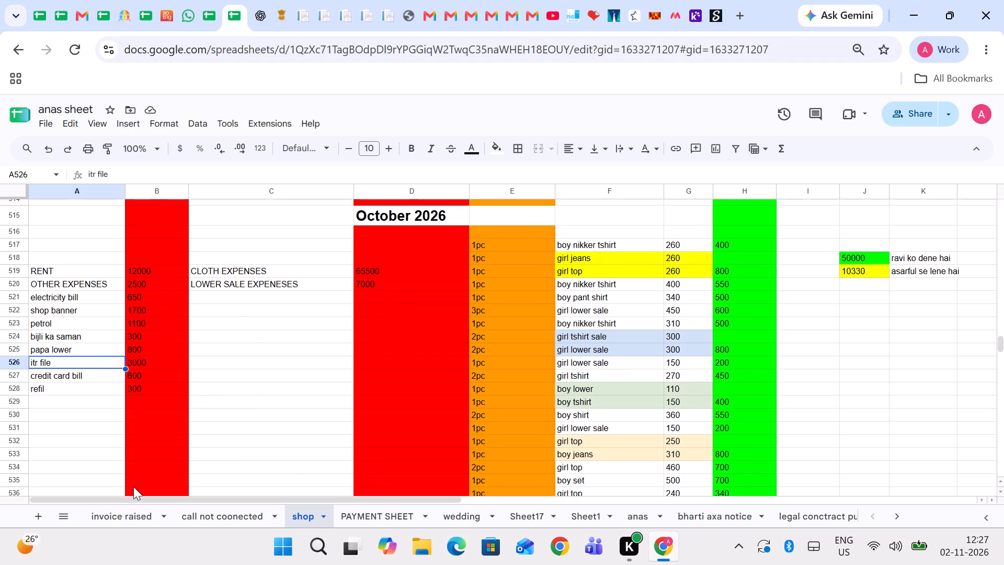
scroll(266, 421, "right", 1)
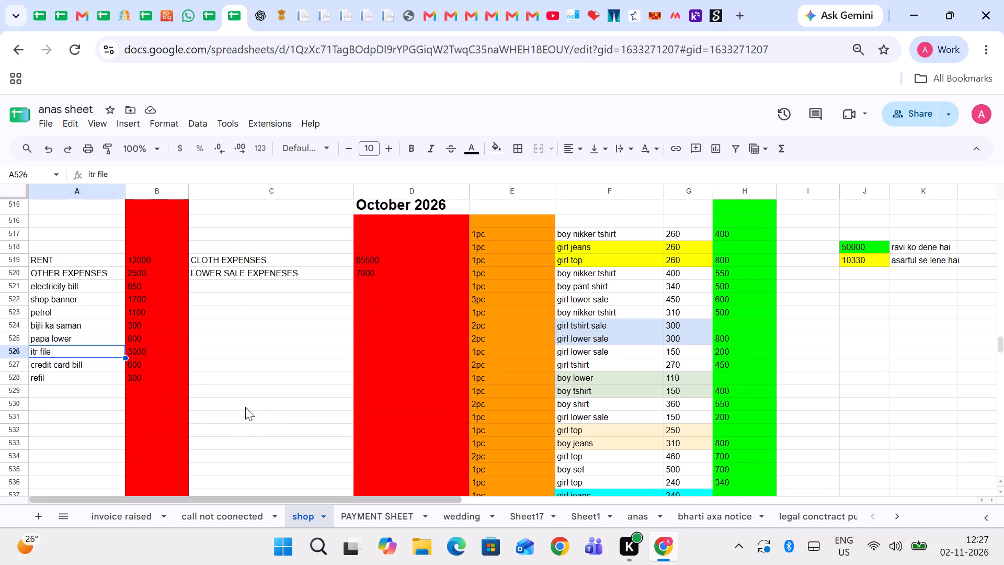
key("Right")
key("Left")
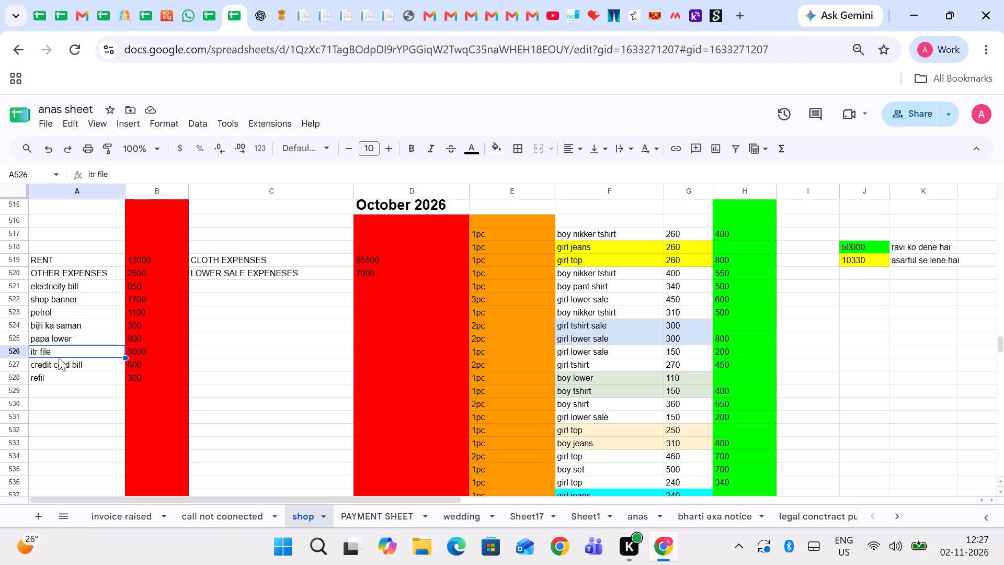
key("Down")
key("Right")
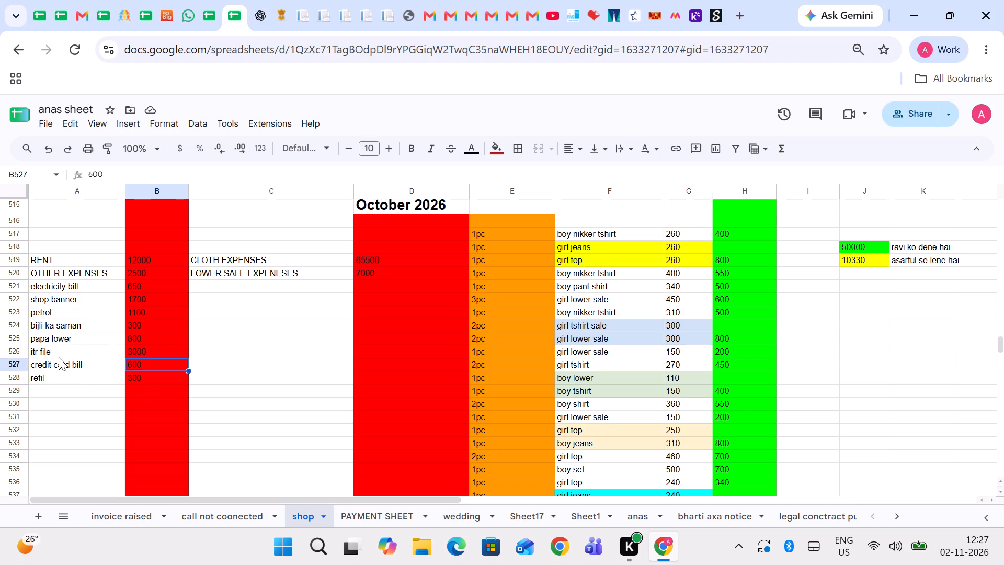
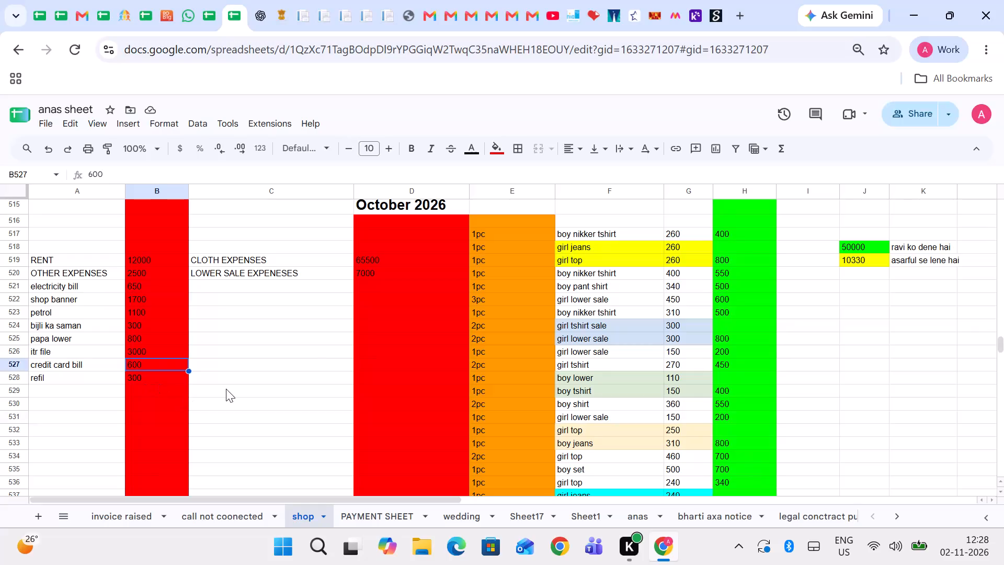
Review the refil entry in row 528 of October 2026's expenses.
left_click(317, 353)
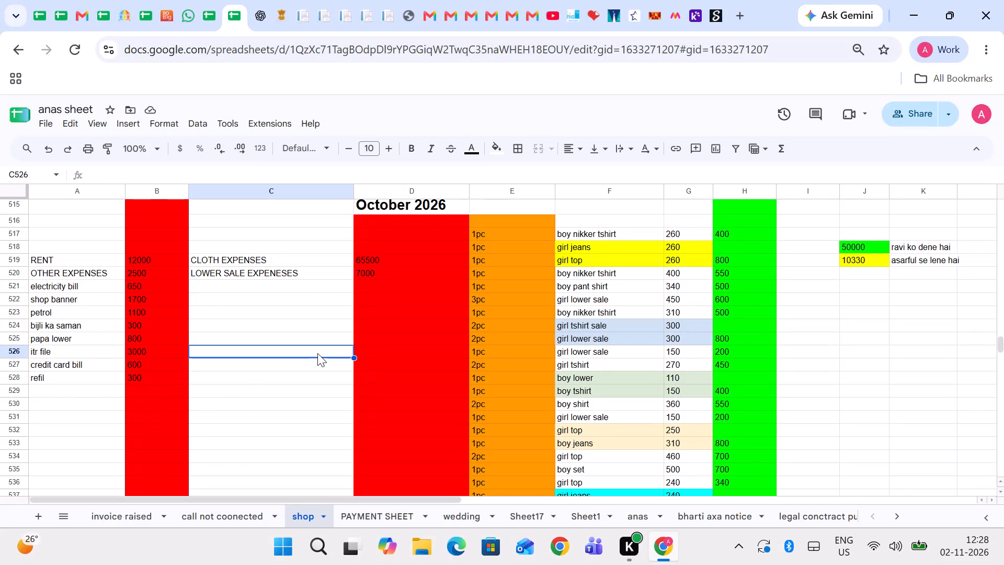
left_click(261, 412)
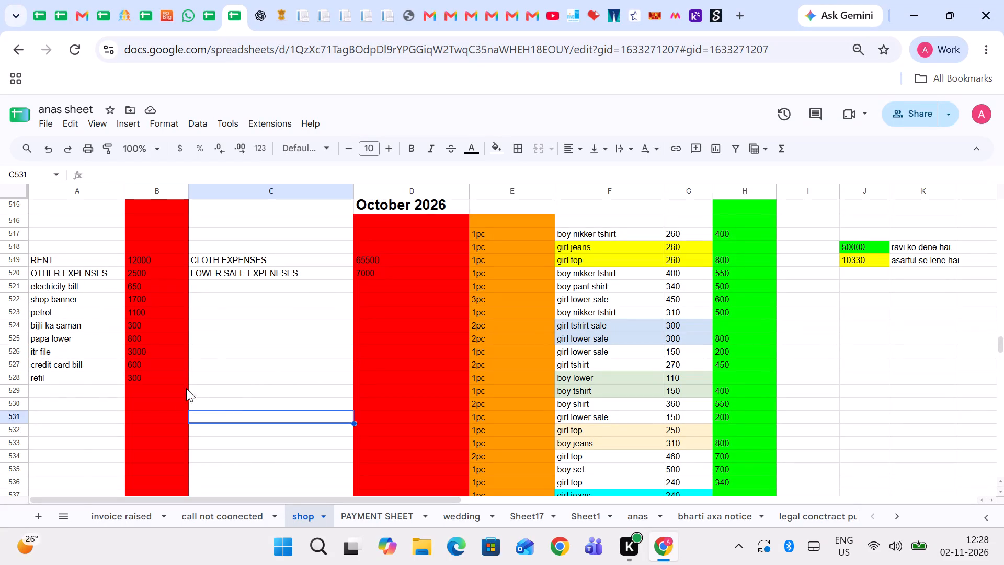
left_click(206, 382)
key("Left")
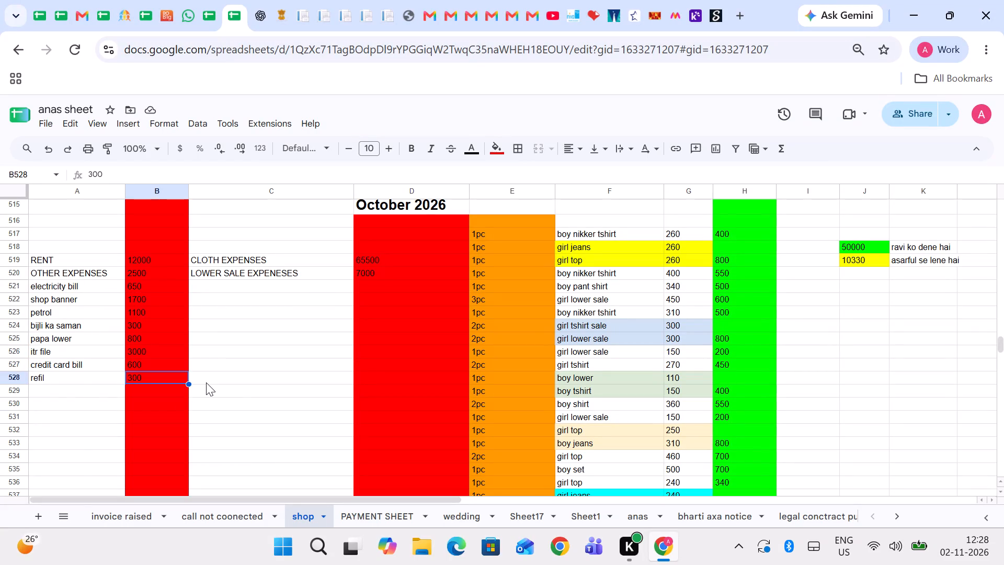
key("Right")
key("Right")
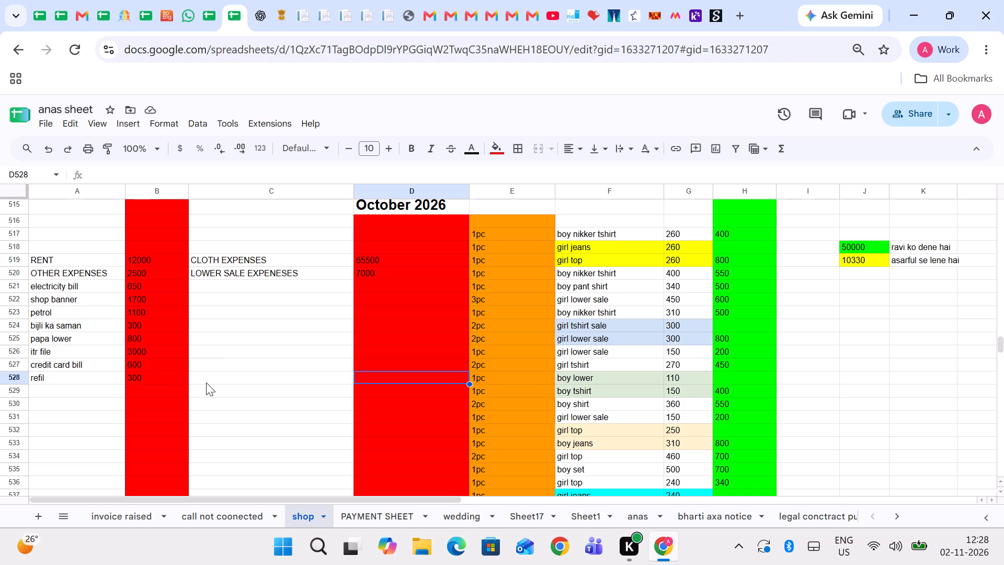
left_click(282, 364)
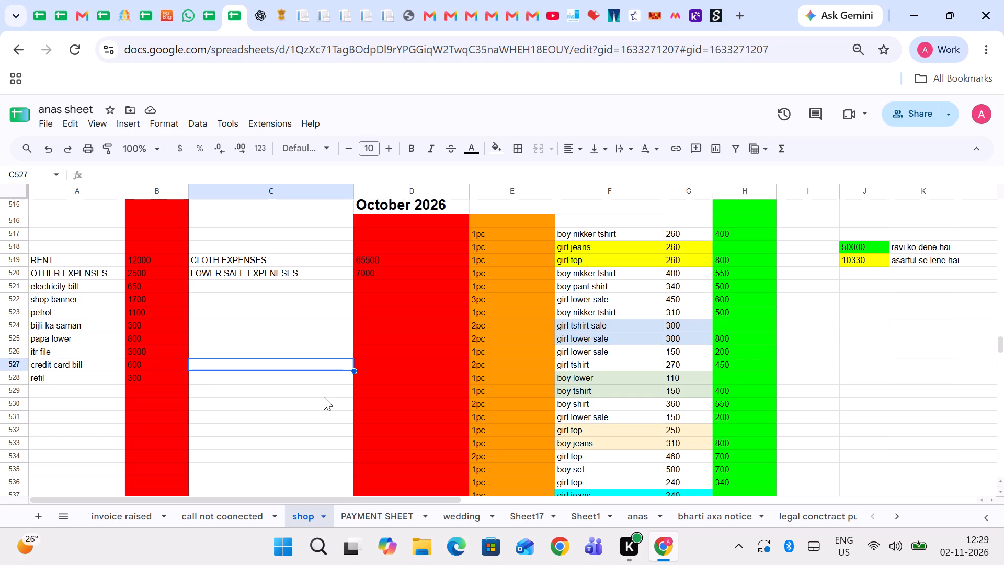
Clear the list of shampo, gel, hair and tablet amounts with its total from cells B551:C558.
left_click(356, 406)
scroll(356, 406, "down", 1)
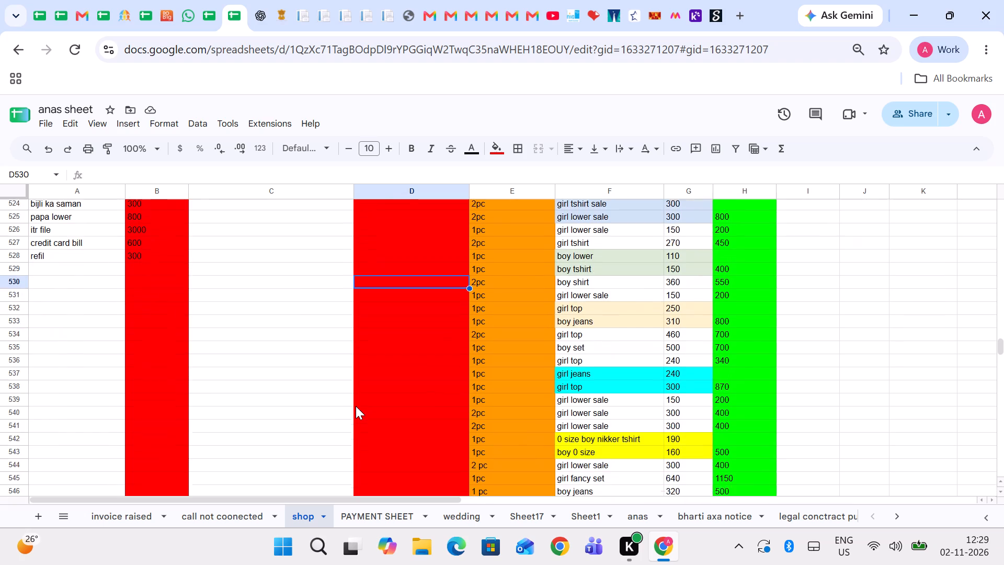
scroll(269, 422, "down", 2)
scroll(269, 422, "up", 1)
scroll(269, 422, "down", 1)
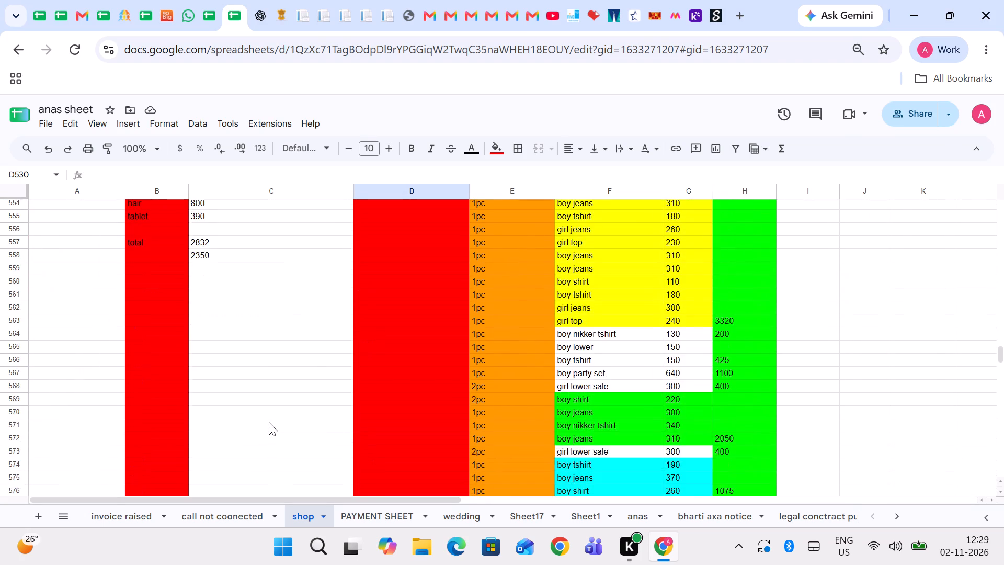
scroll(269, 422, "up", 3)
scroll(269, 422, "down", 1)
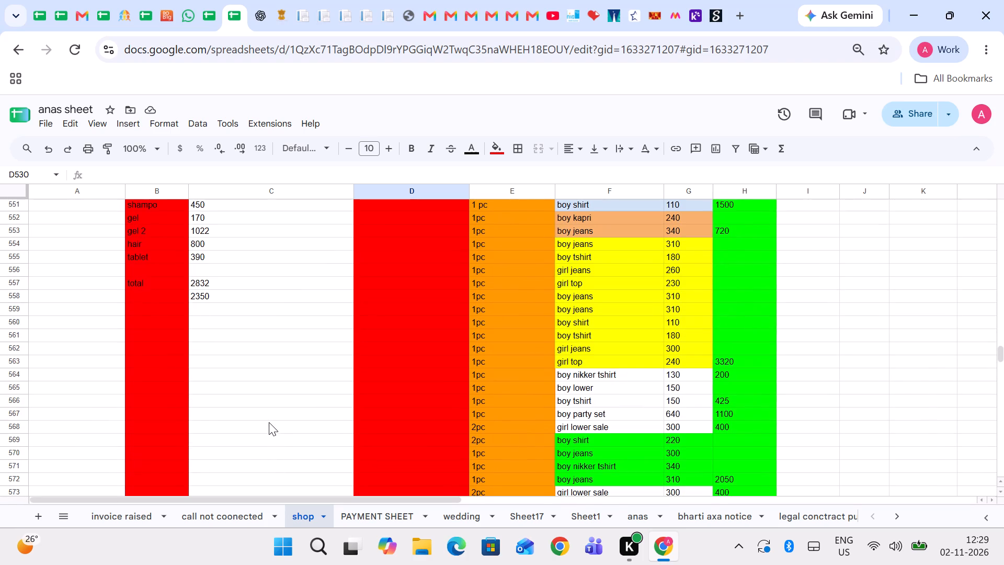
scroll(269, 422, "up", 1)
left_click(152, 320)
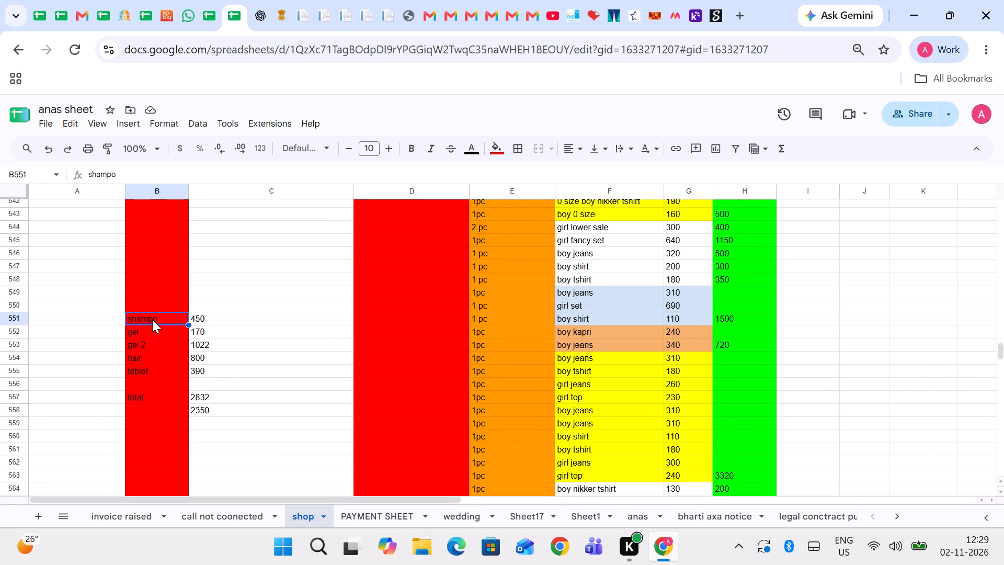
key("shift+Right")
key("shift+Down")
key("shift+Down")
key("shift+Down")
key("shift+Down")
key("shift+Down")
key("shift+Down")
key("shift+Down")
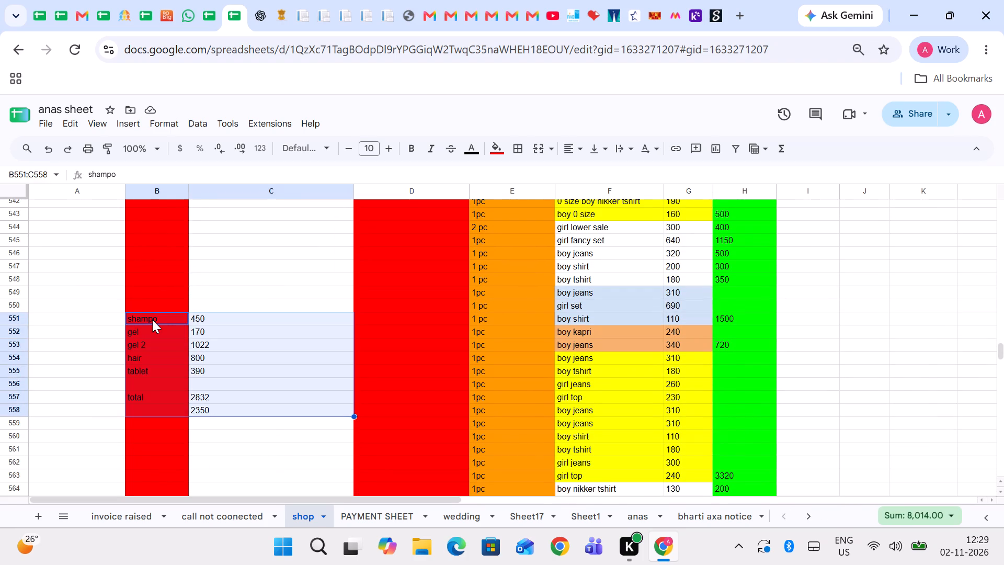
key("BackSpace")
Examine the November 2026 section's expense rows and its empty item columns.
left_click(320, 478)
scroll(320, 478, "down", 1)
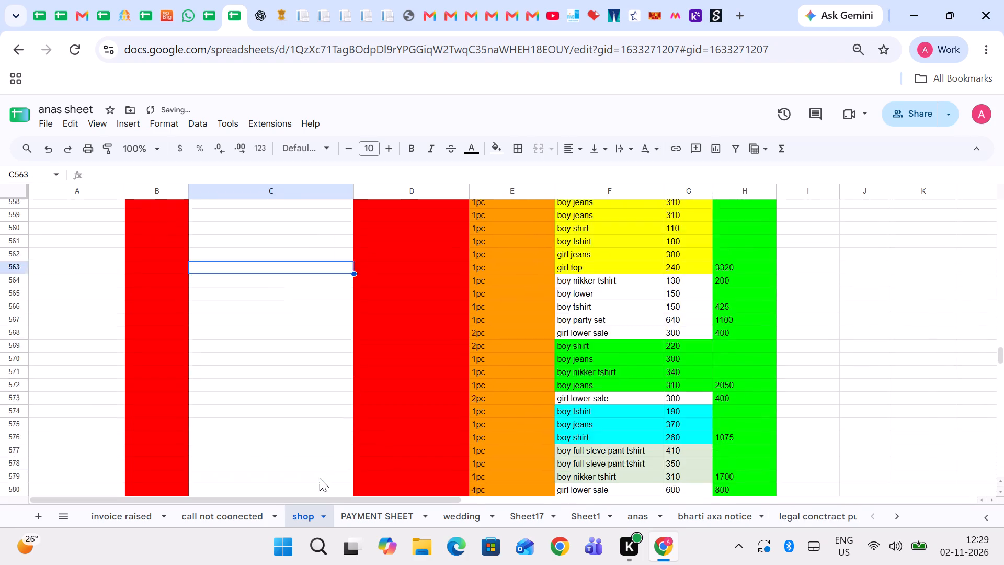
scroll(320, 478, "down", 4)
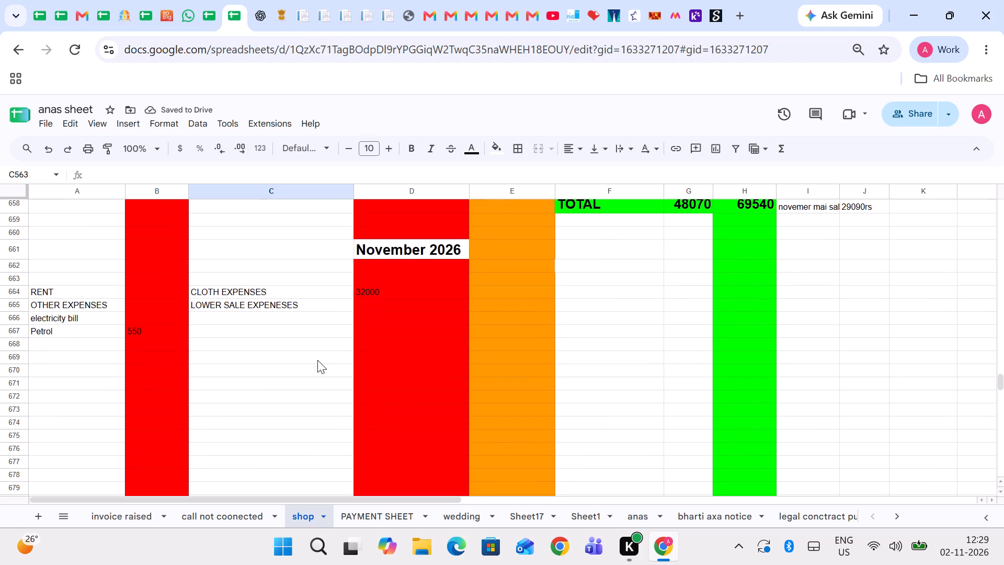
left_click(309, 349)
left_click(222, 341)
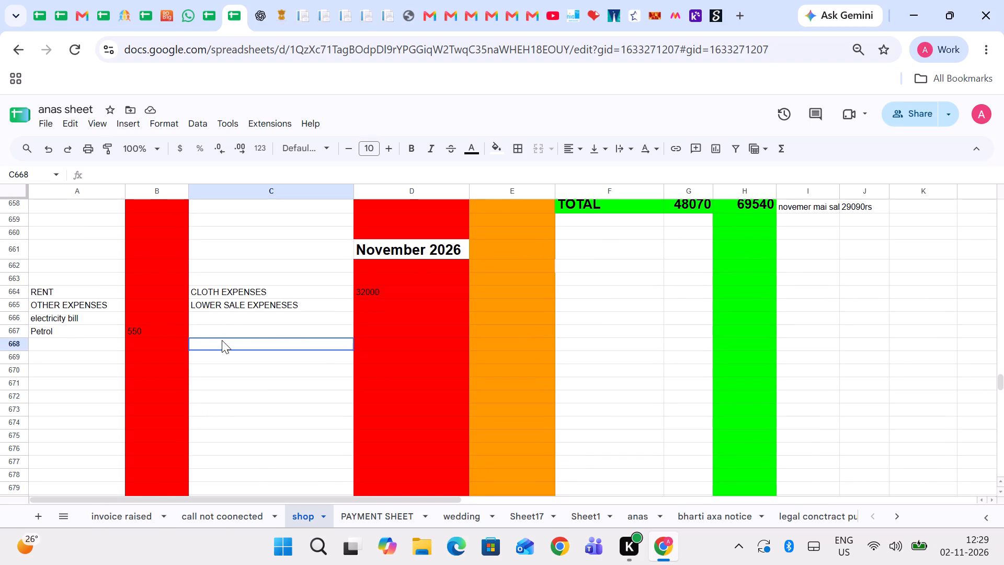
left_click(226, 330)
key("Right")
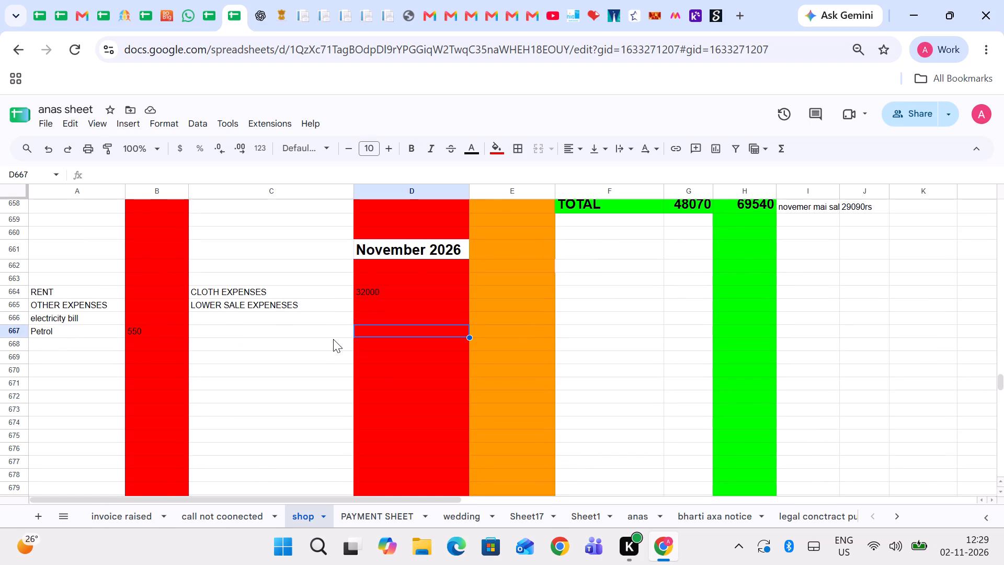
key("Right")
key("Up")
key("Up")
key("Up")
key("Right")
key("Up")
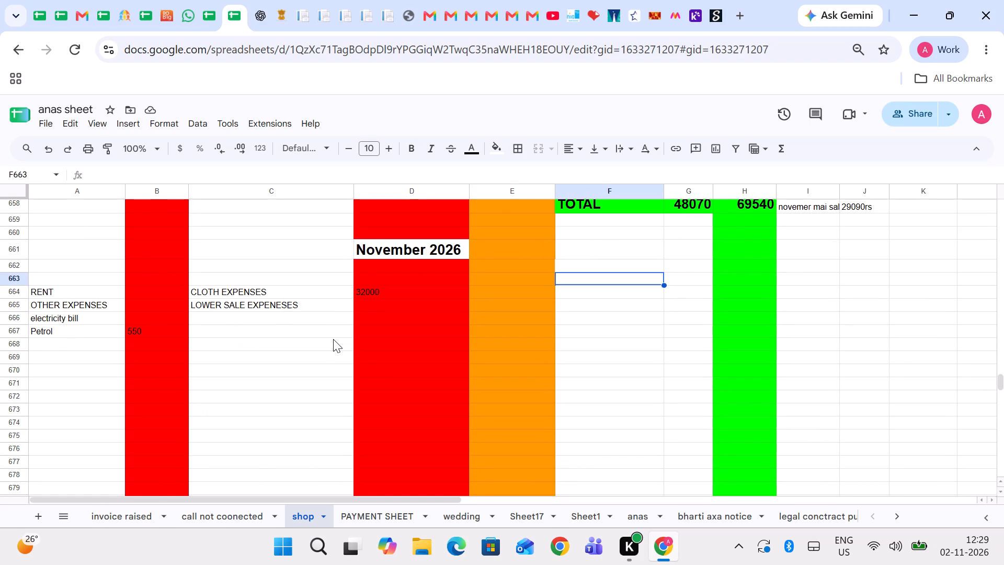
left_click(333, 339)
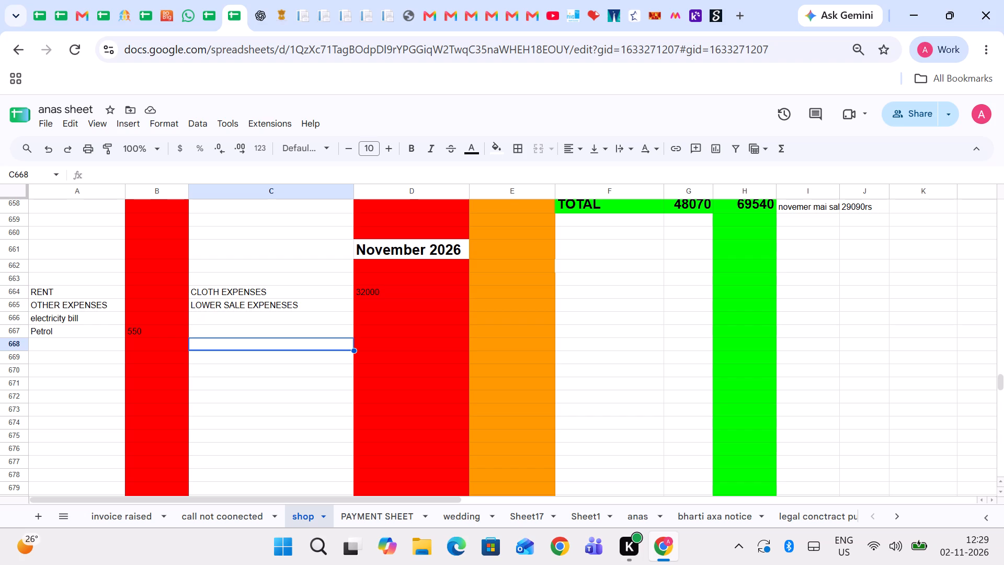
key("Left")
key("Right")
key("Right")
key("Up")
key("Right")
key("Right")
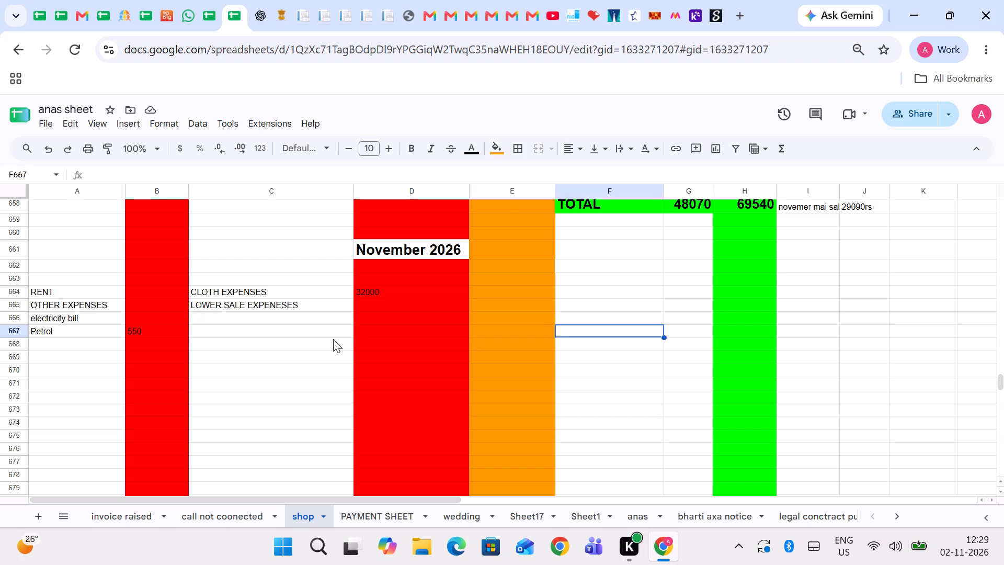
Enter the first November 2026 item in row 663: 1pc, boy lower, 140 in column G and 200 in column H.
key("Up")
key("Right")
key("Up")
key("Left")
key("Up")
key("Left")
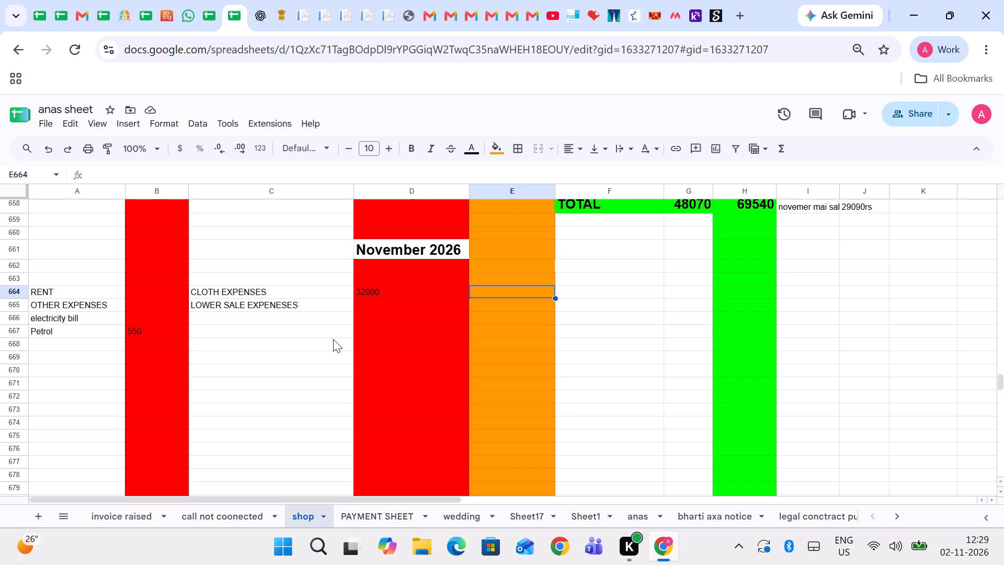
key("Up")
type("1pc")
key("Right")
type("nb")
key("BackSpace")
key("BackSpace")
type("boy lower")
key("space")
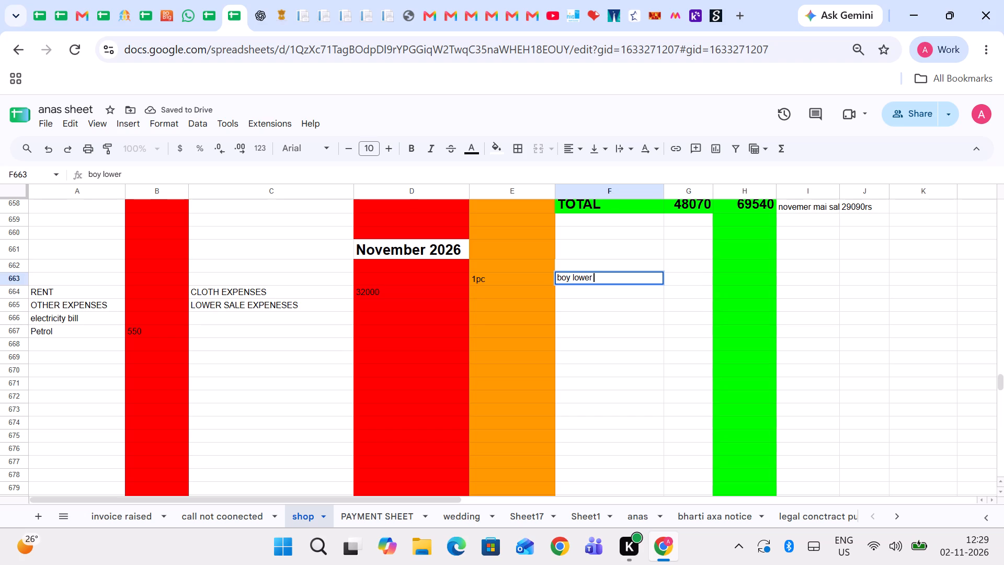
key("Right")
key("Right")
type("200")
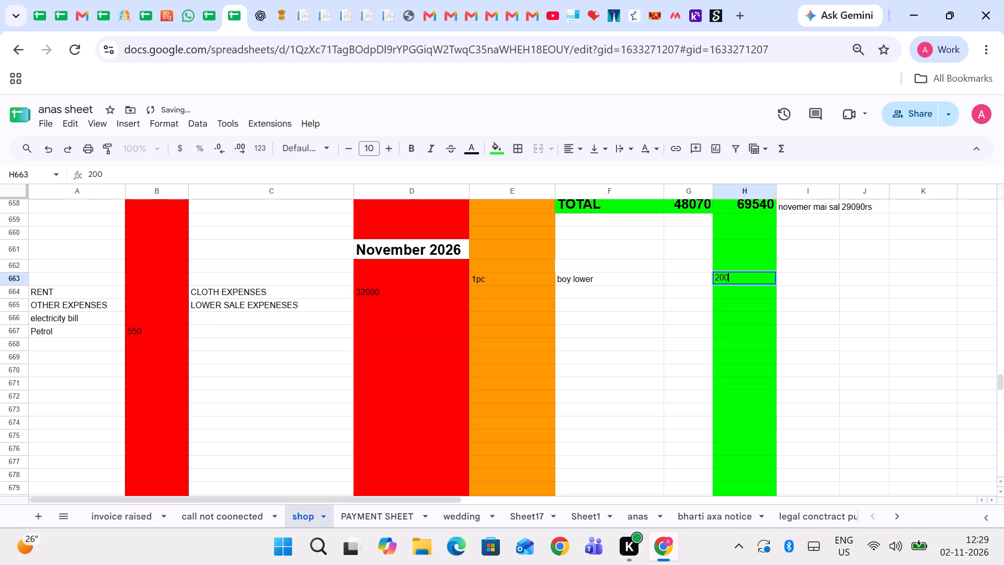
key("Left")
type("140")
Enter the second November item in row 664: 1pc, girl lower, 150 in column G and 200 in column H.
key("Down")
key("Left")
key("Left")
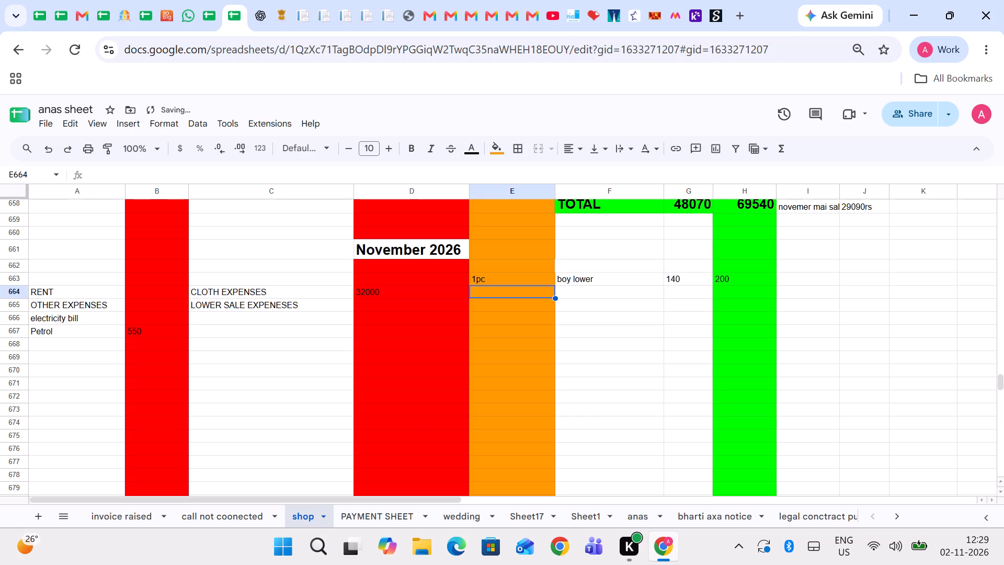
type("1pc")
key("Right")
type("girl lower")
key("space")
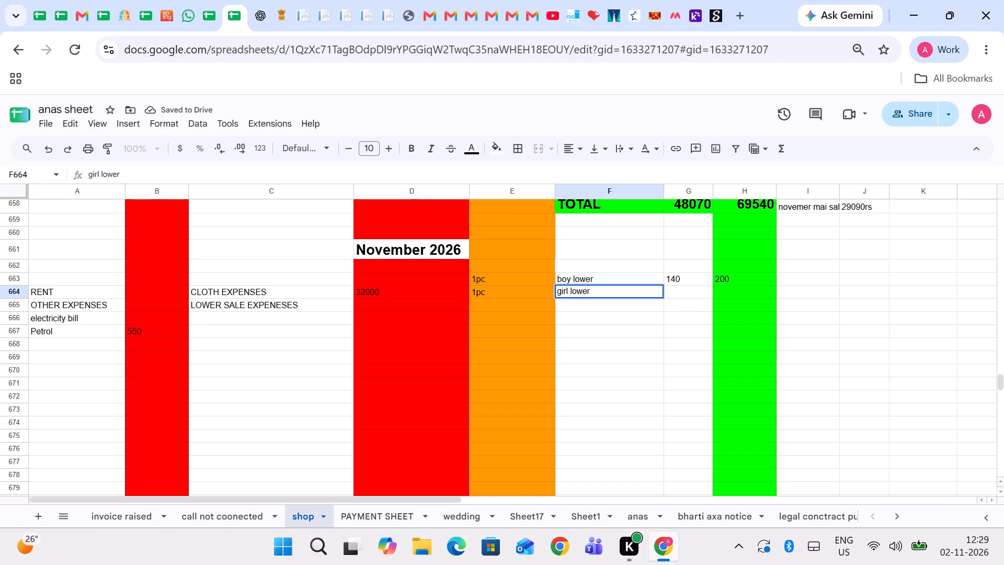
key("Right")
type("150")
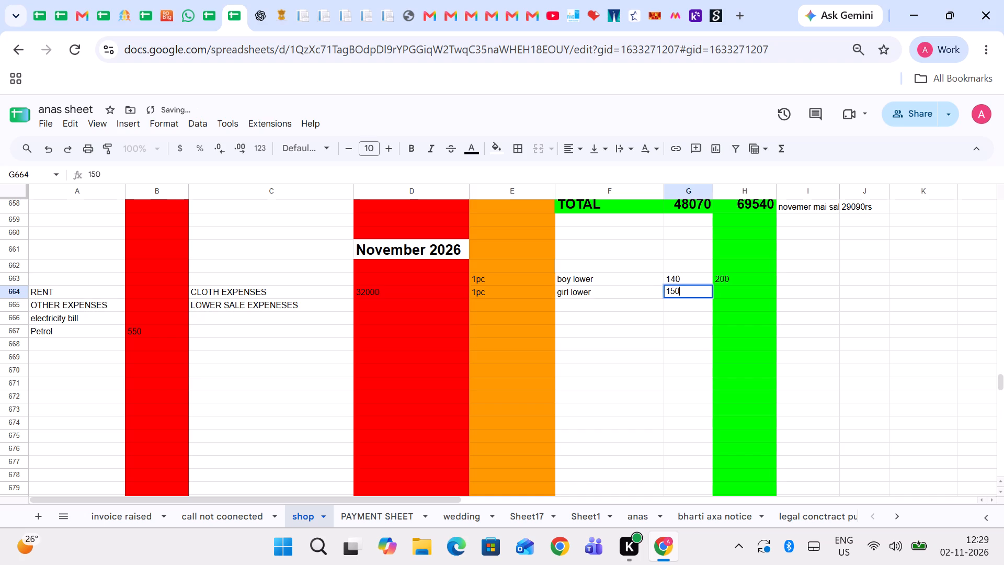
key("Right")
type("200")
Enter the third November item in row 665: 1pc, girl set, 480 in column G and 600 in column H.
key("Down")
key("Left")
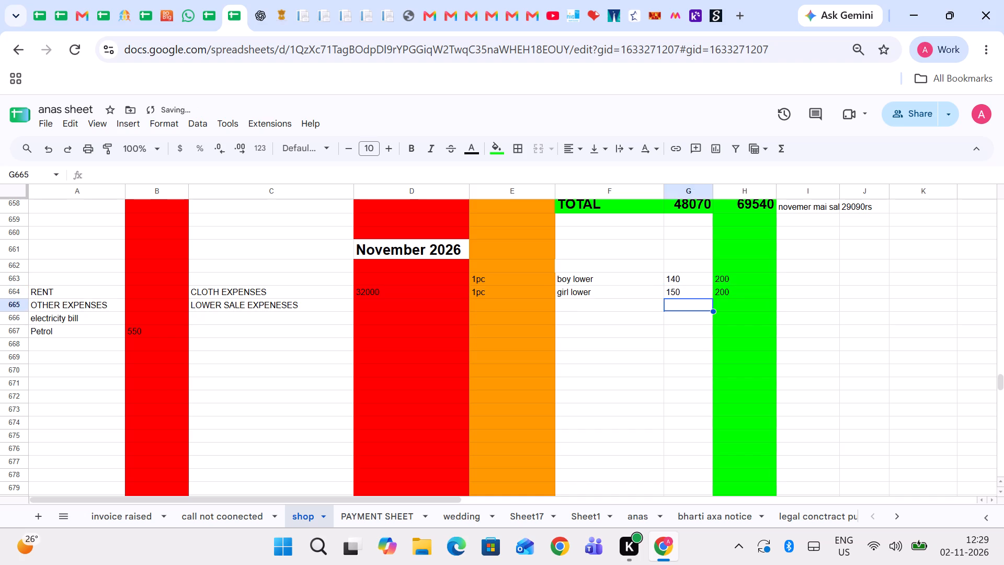
key("Left")
key("Left")
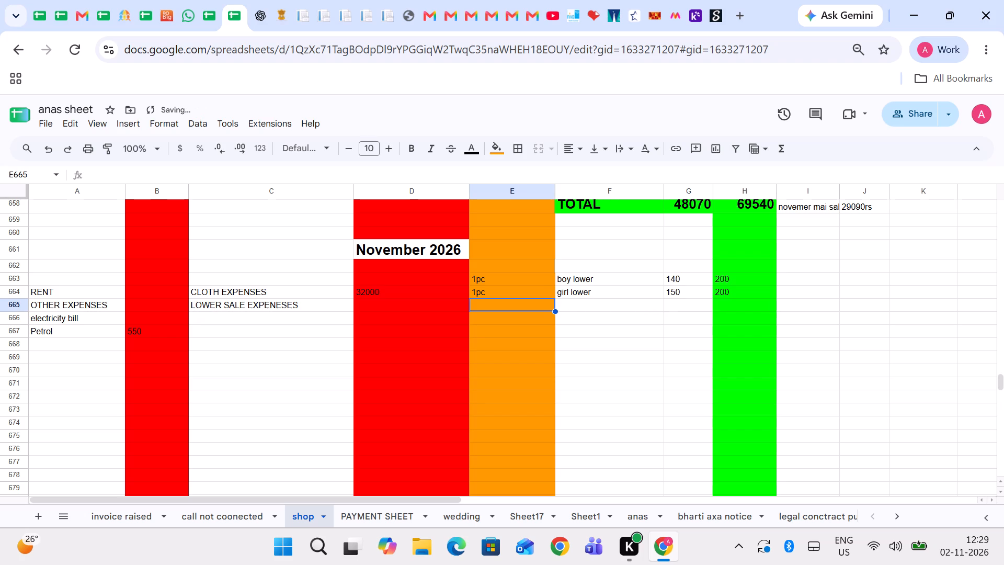
type("1pc")
key("Right")
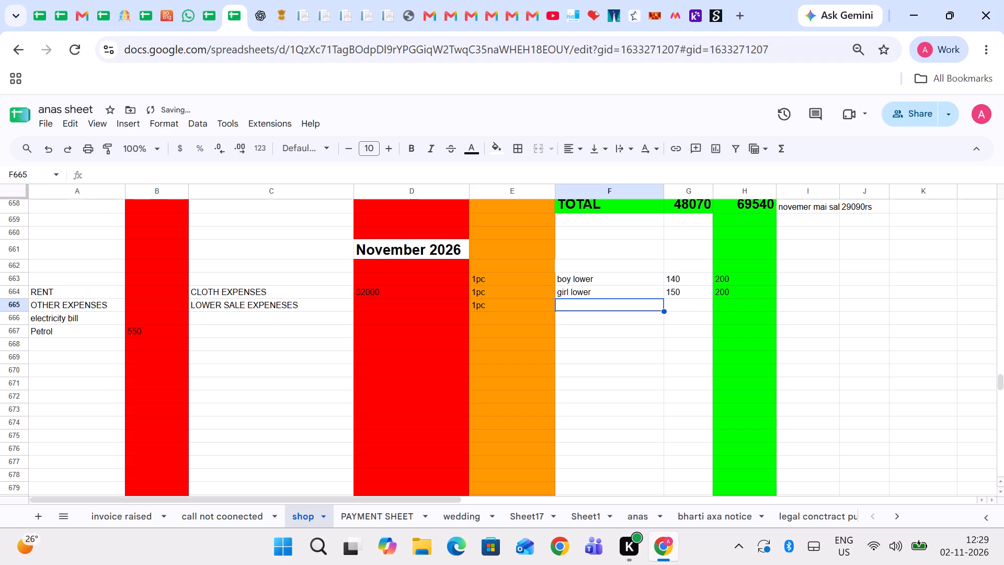
type("girl set")
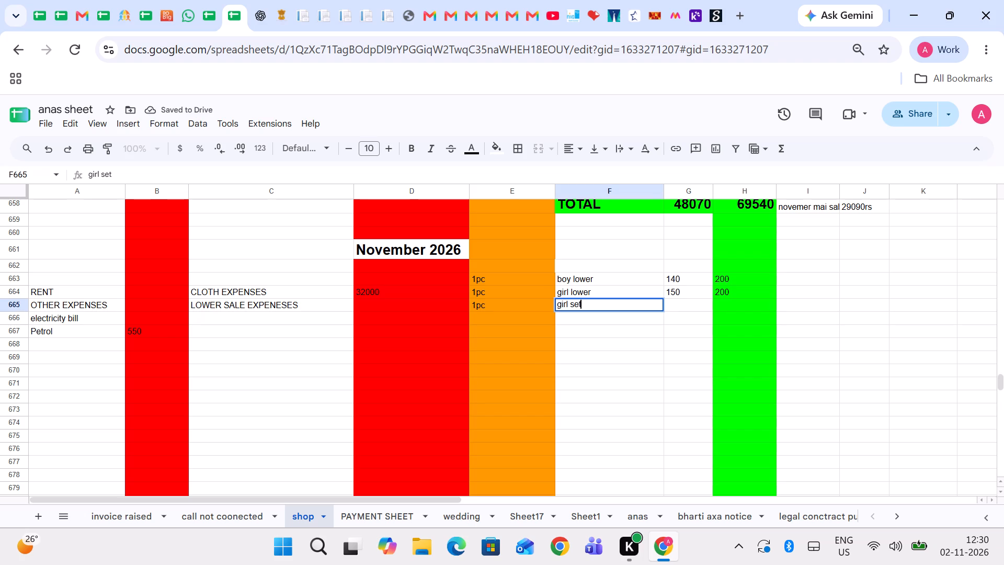
key("Right")
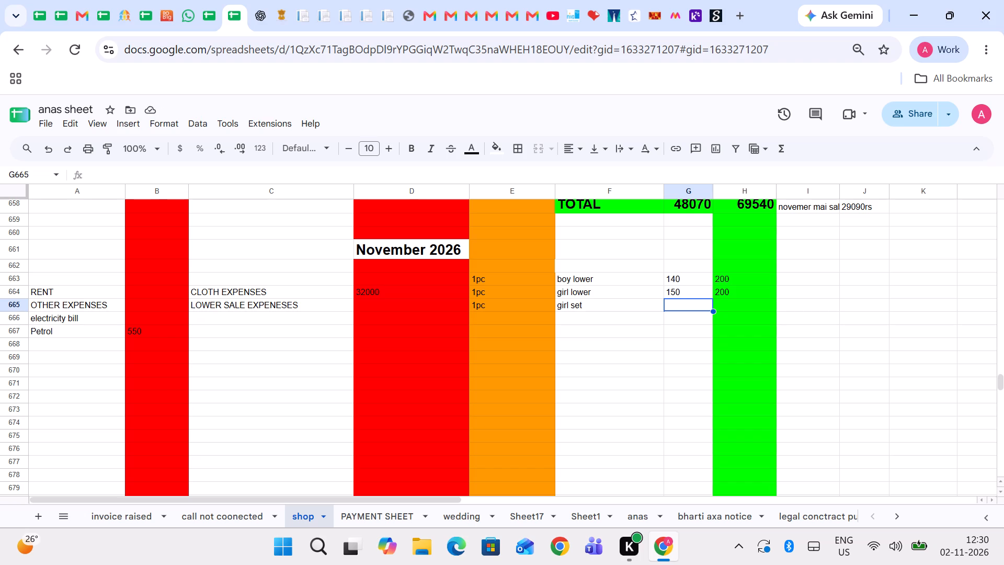
key("Left")
key("Right")
type("600")
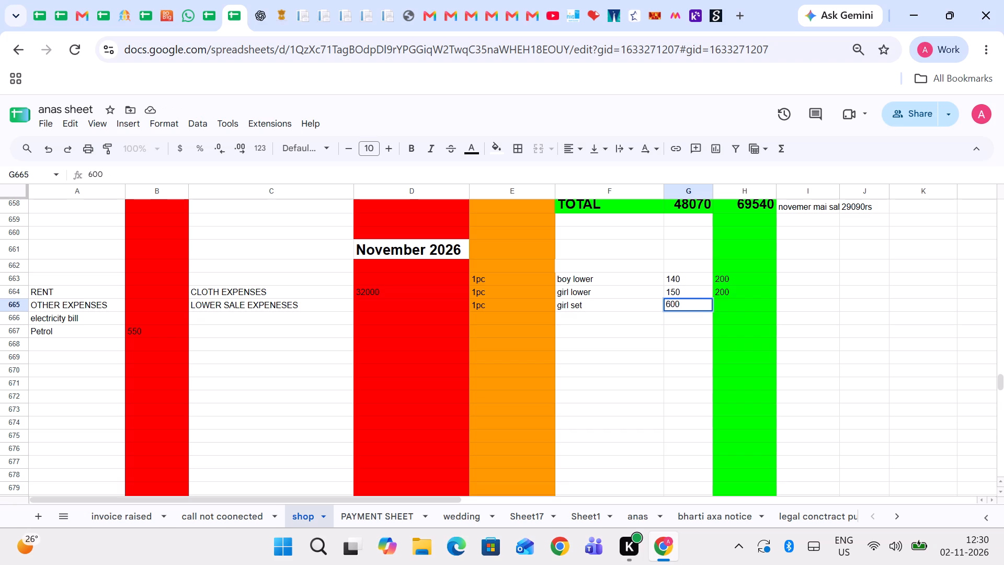
key("BackSpace")
key("BackSpace")
key("BackSpace")
key("Right")
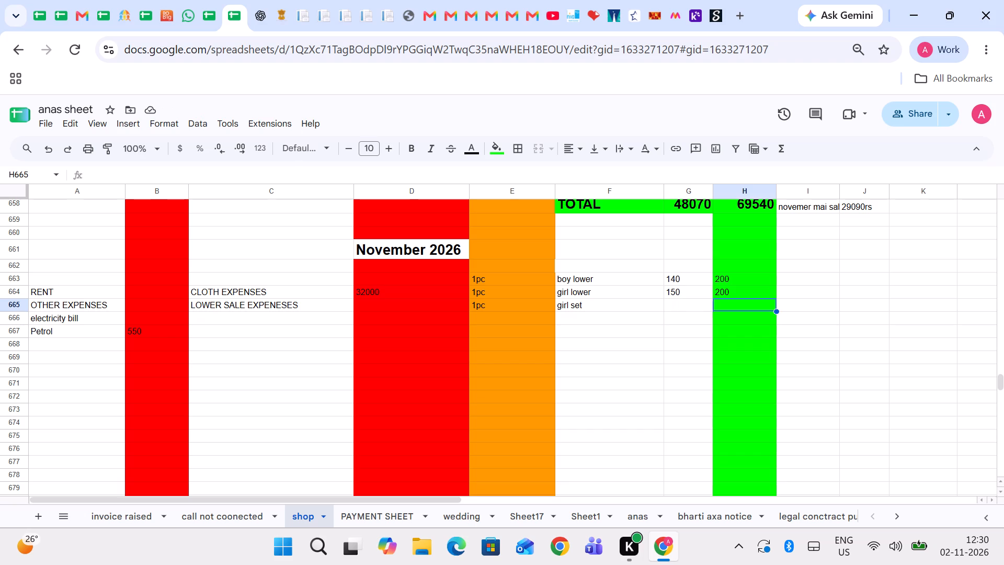
type("600")
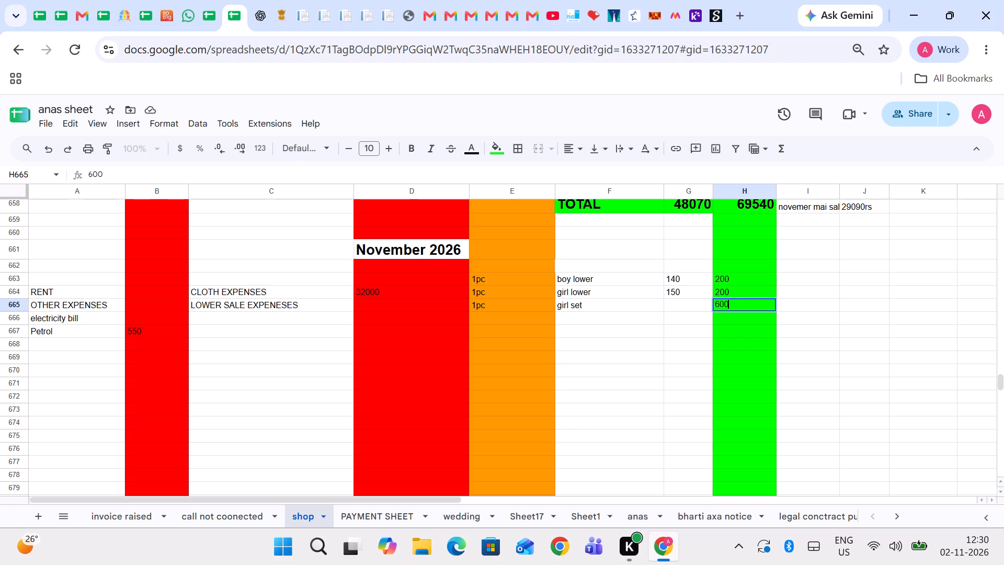
key("Left")
type("480")
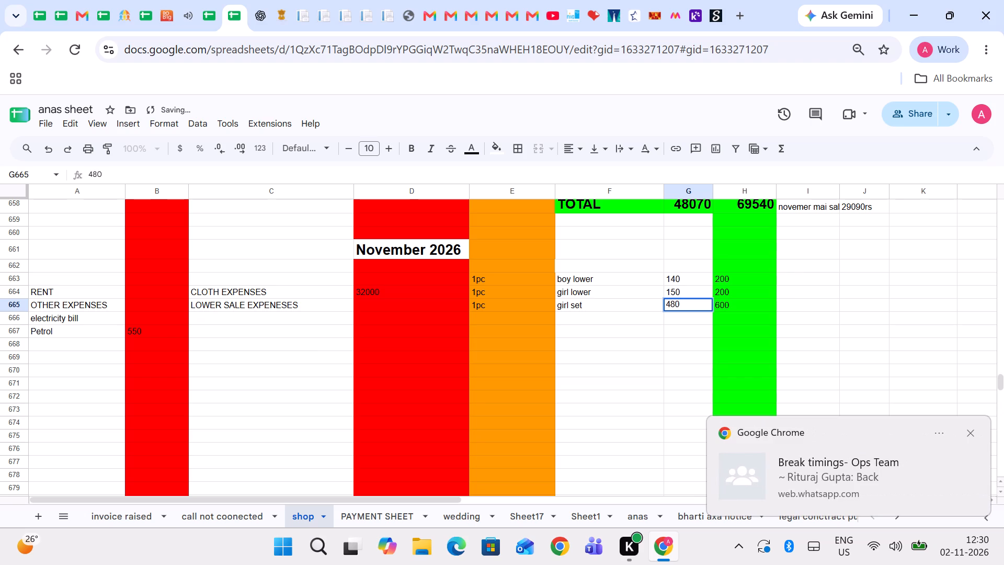
key("Down")
left_click(976, 442)
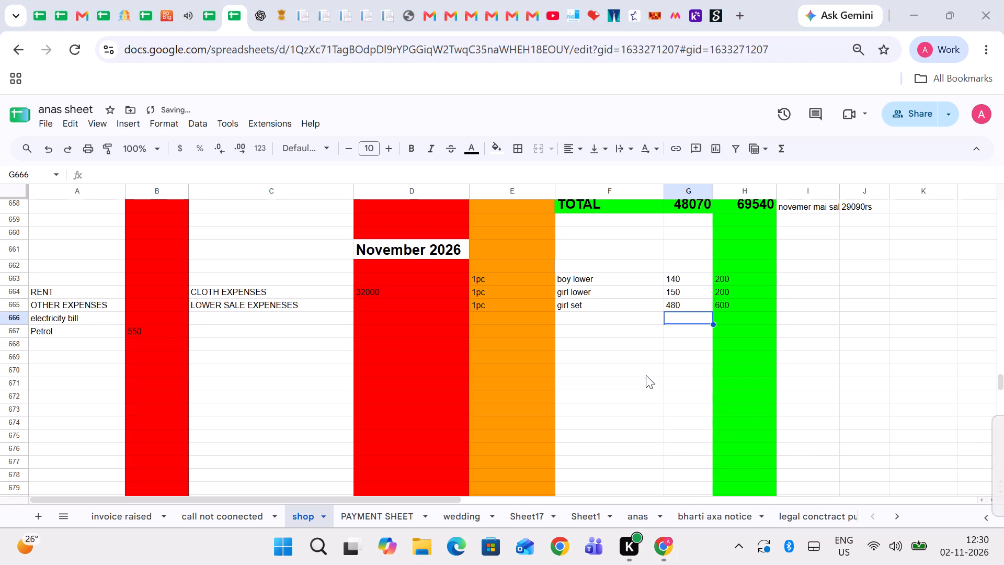
Enter two further November items: 1pc, girl set in row 666 and 1pc, girl top in row 667.
left_click(513, 317)
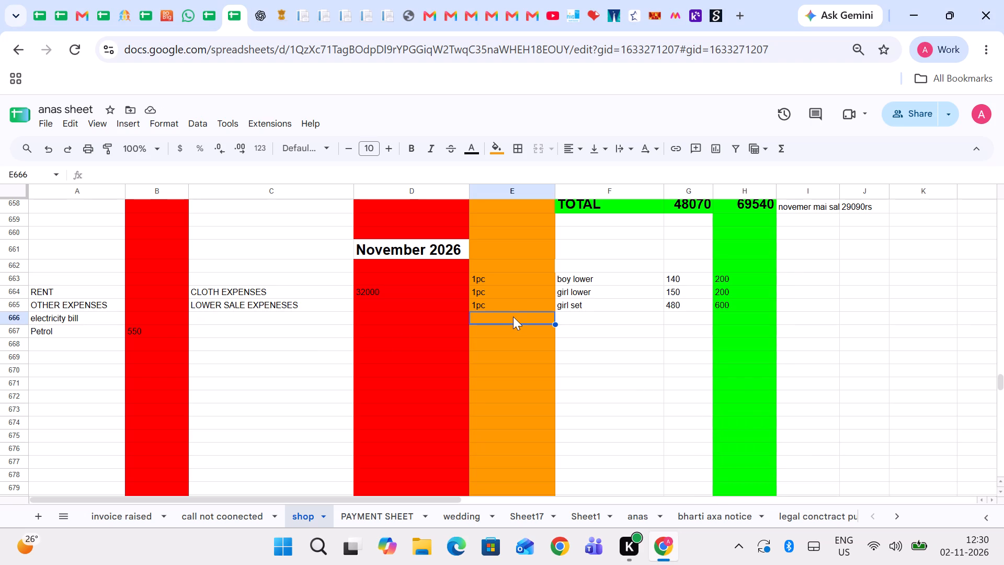
key("Down")
key("Up")
key("1")
type("pc")
key("Right")
type("girl set")
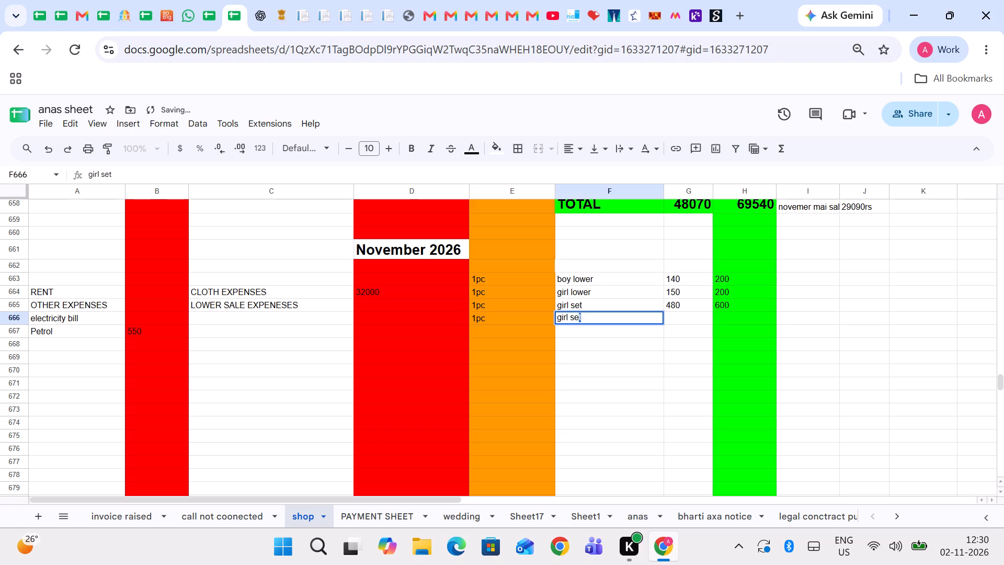
key("Down")
key("Left")
type("1pc")
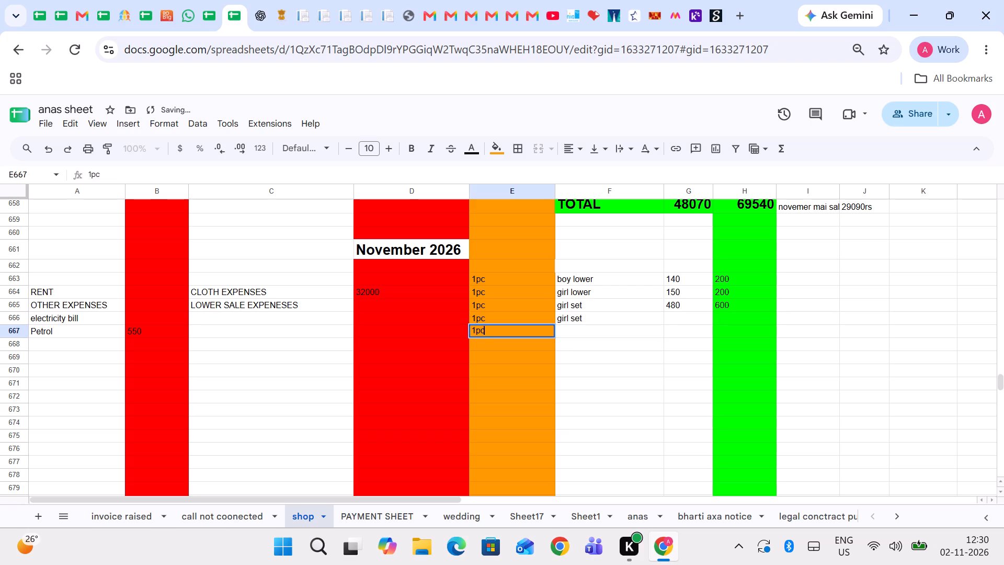
key("Right")
type("girl top")
key("space")
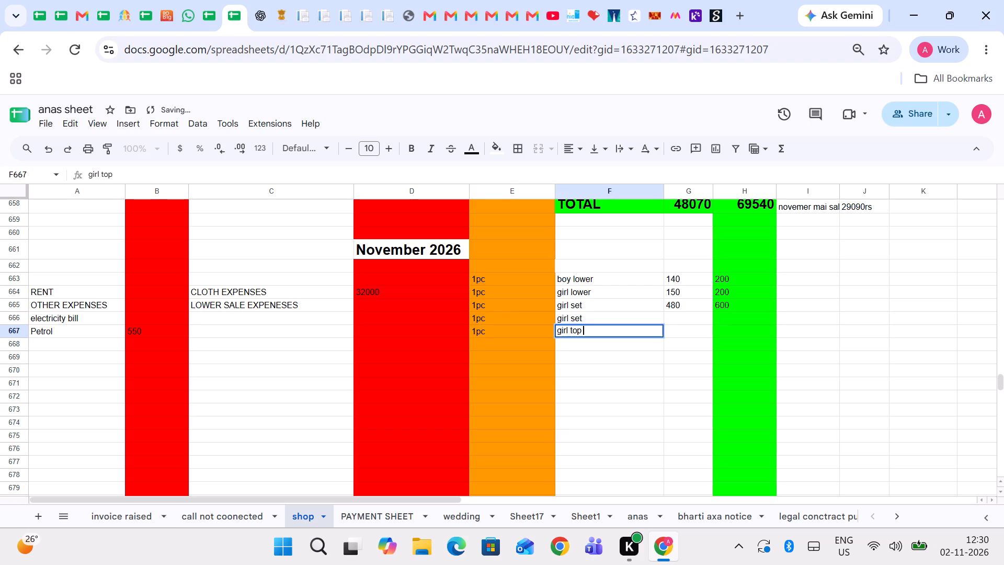
key("Right")
Fill the item and column G cells of the girl set and girl top rows, F666:G667, with yellow.
key("Left")
key("Up")
key("shift+Right")
key("shift+Down")
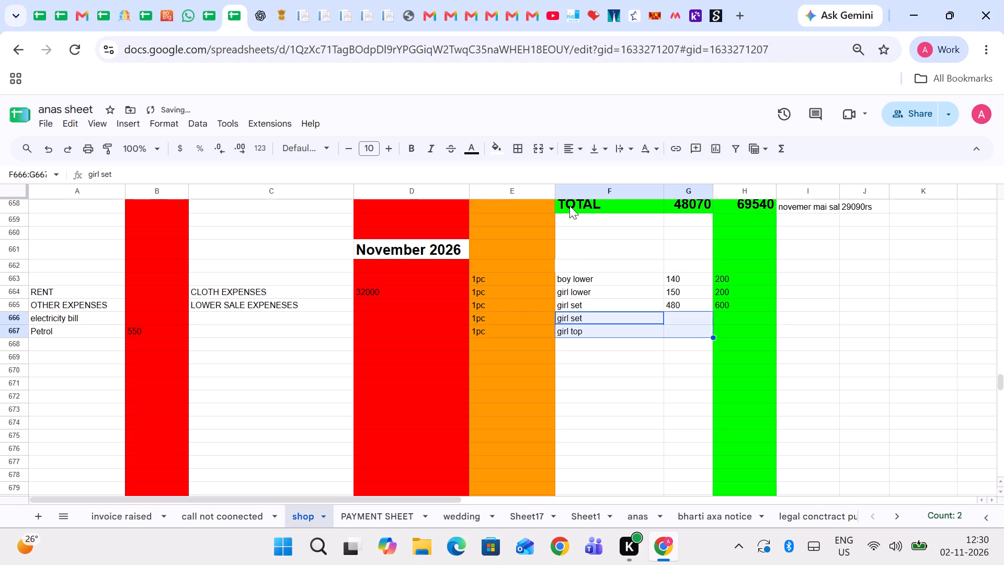
left_click(498, 145)
left_click(545, 204)
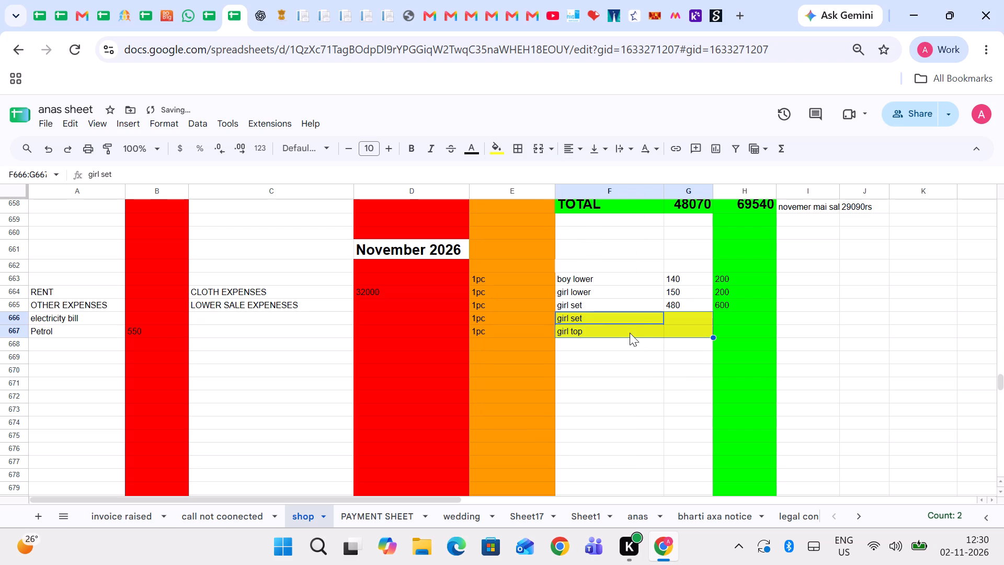
Enter the yellow pair's amounts: 1350 in H667, 250 in G667 and 780 in G666, and check the column G sum.
left_click(679, 320)
key("Down")
key("Right")
type("1350")
key("Left")
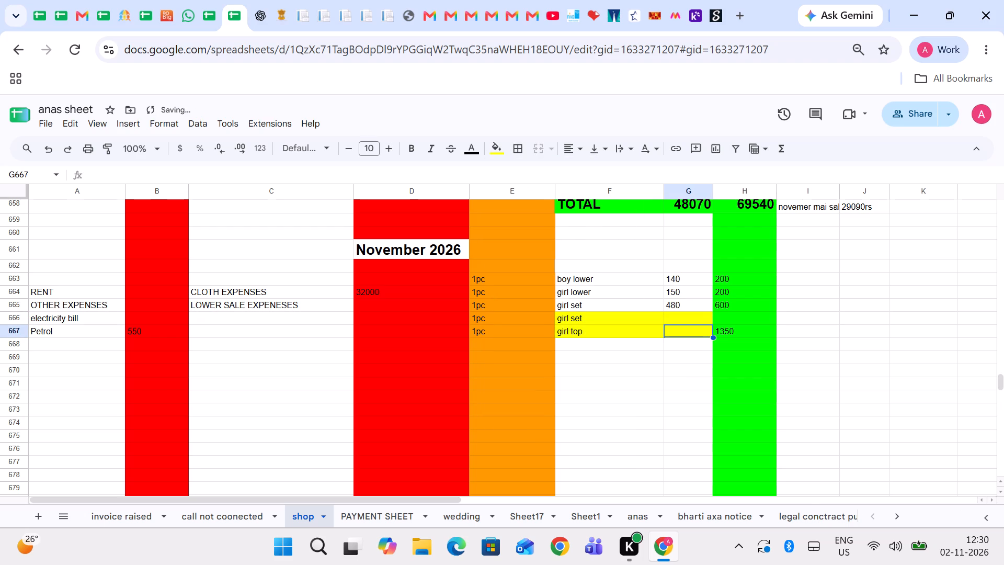
type("250")
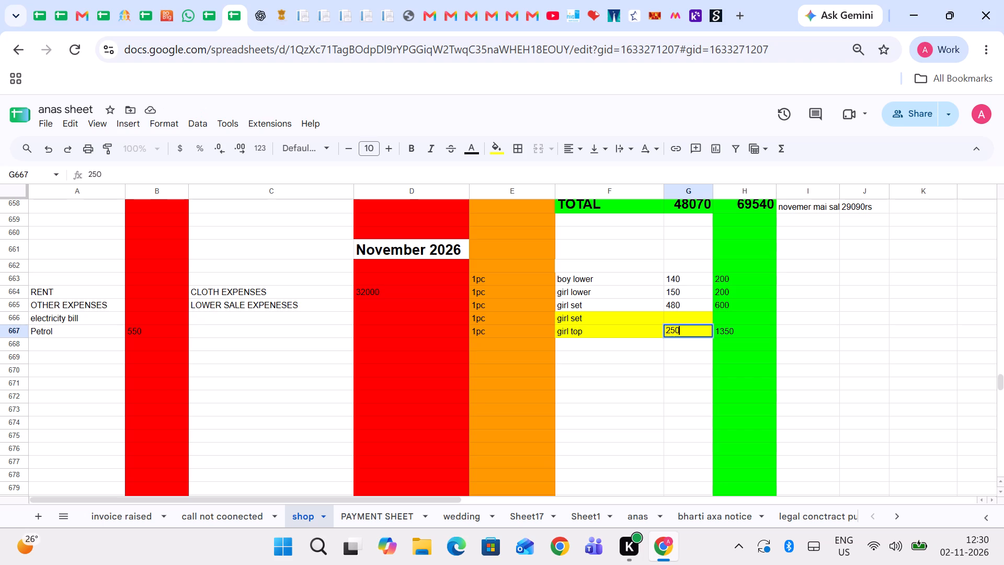
key("Up")
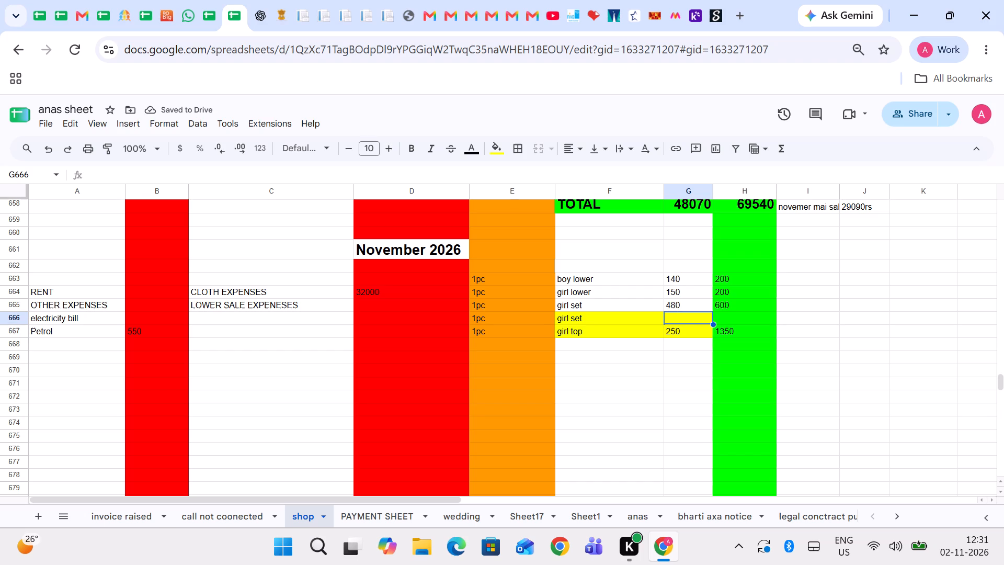
type("780")
key("Down")
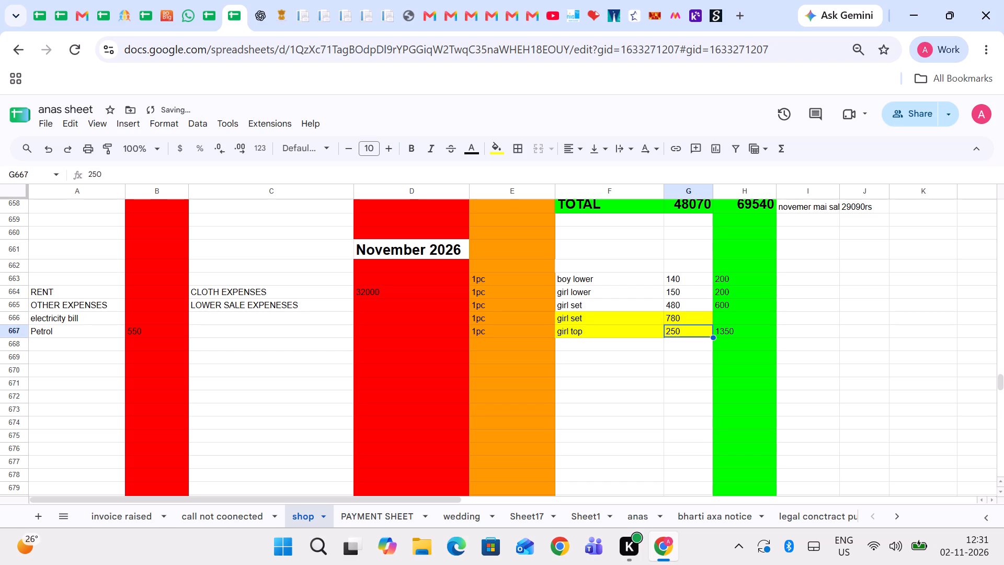
key("shift+Up")
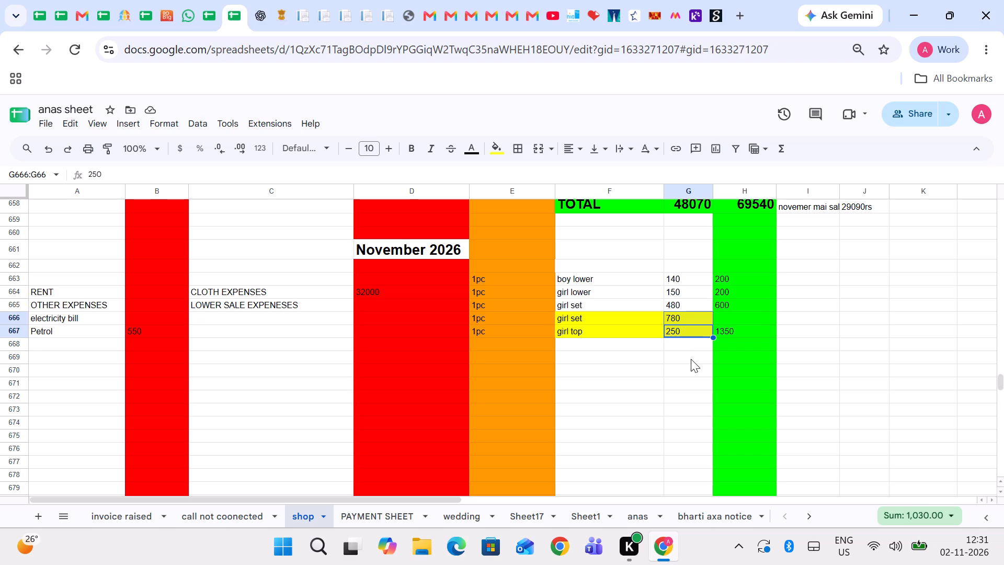
Enter two more November items: 1pc, boy shirt in row 668 and 1pc, boy jeans in row 669.
key("Down")
key("Left")
key("Left")
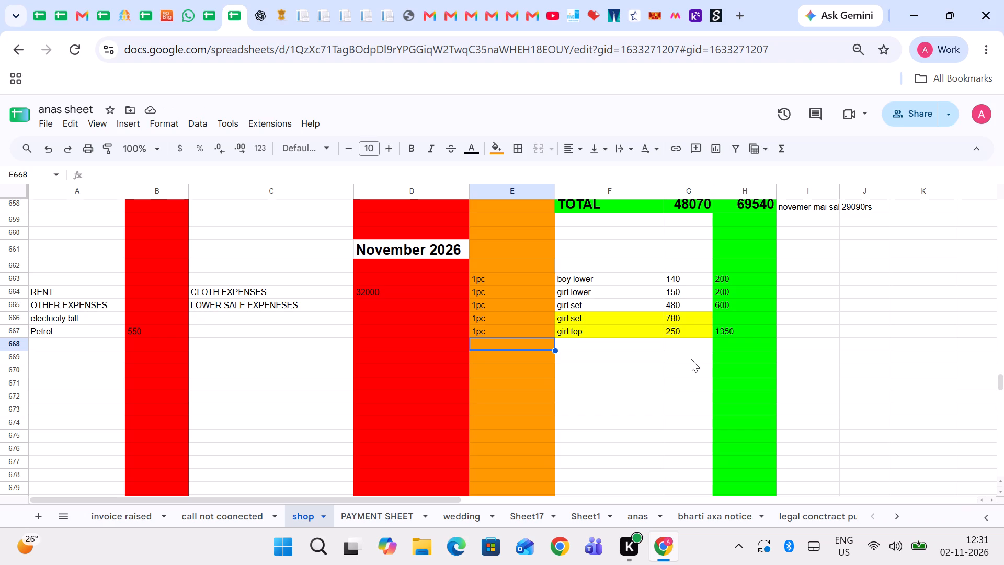
type("1pc")
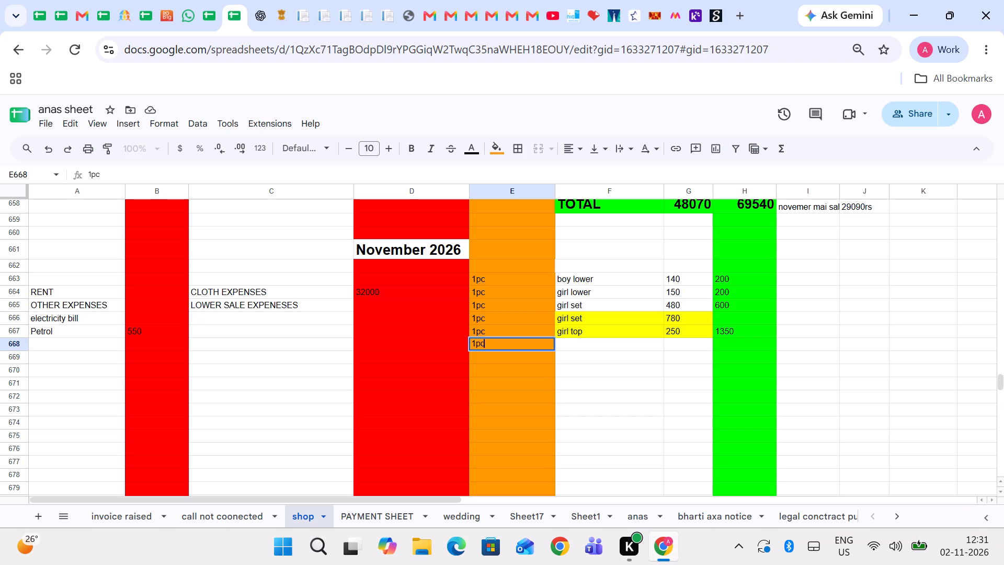
key("Right")
type("boy shirt")
key("space")
key("Down")
key("Left")
type("1pc")
key("Right")
key("b")
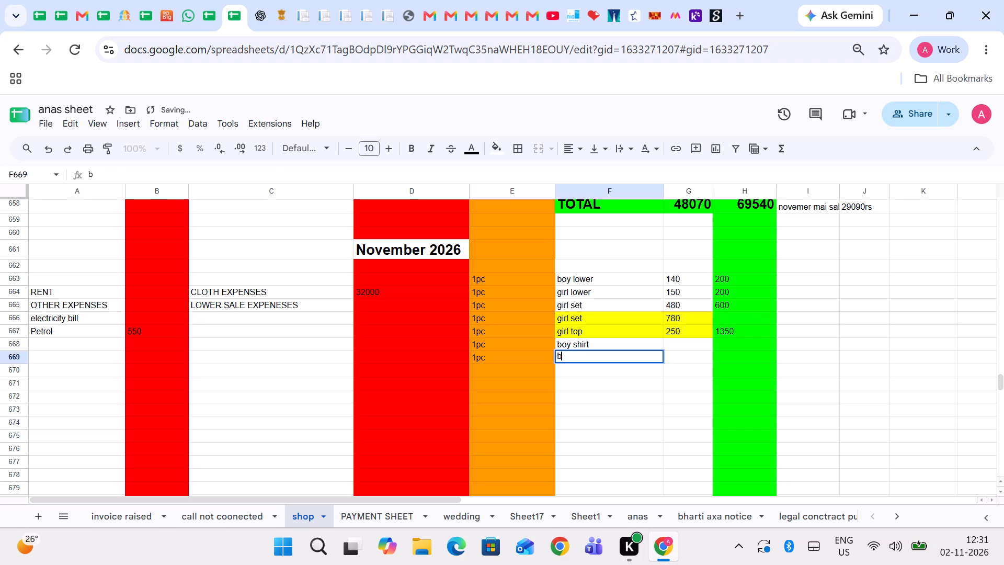
type("oy jeans")
key("space")
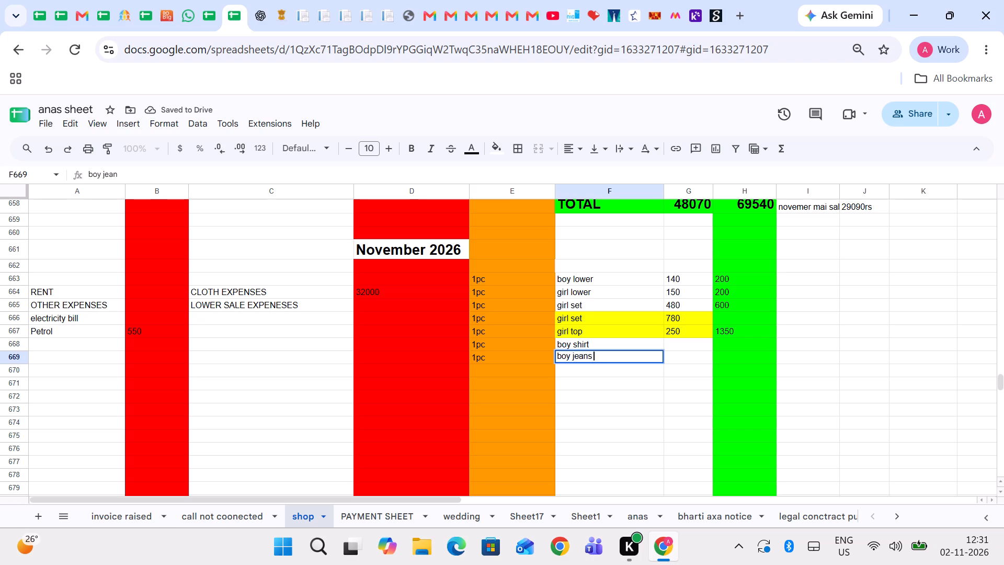
key("Right")
Enter 800 in column H of the boy jeans row.
key("Left")
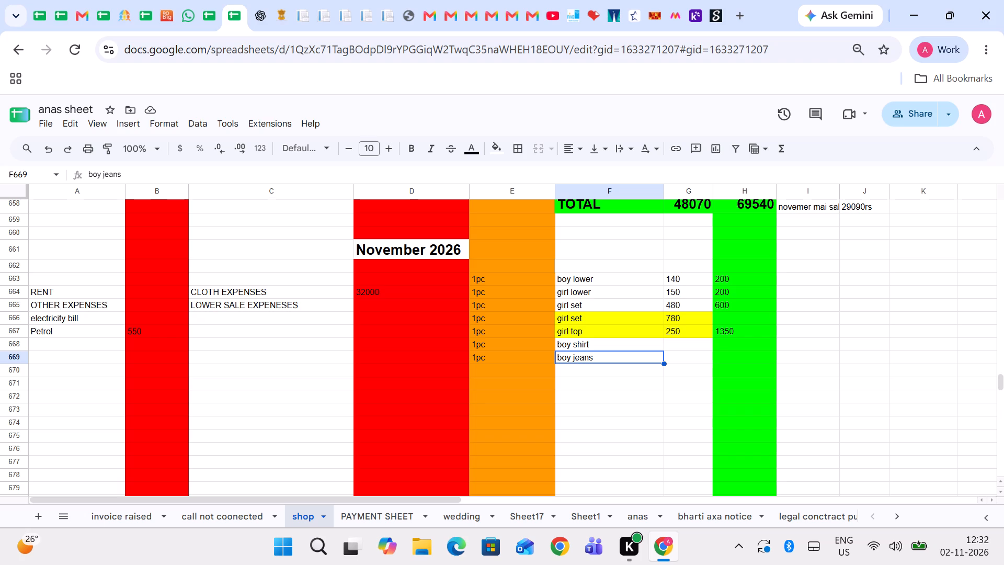
key("Right")
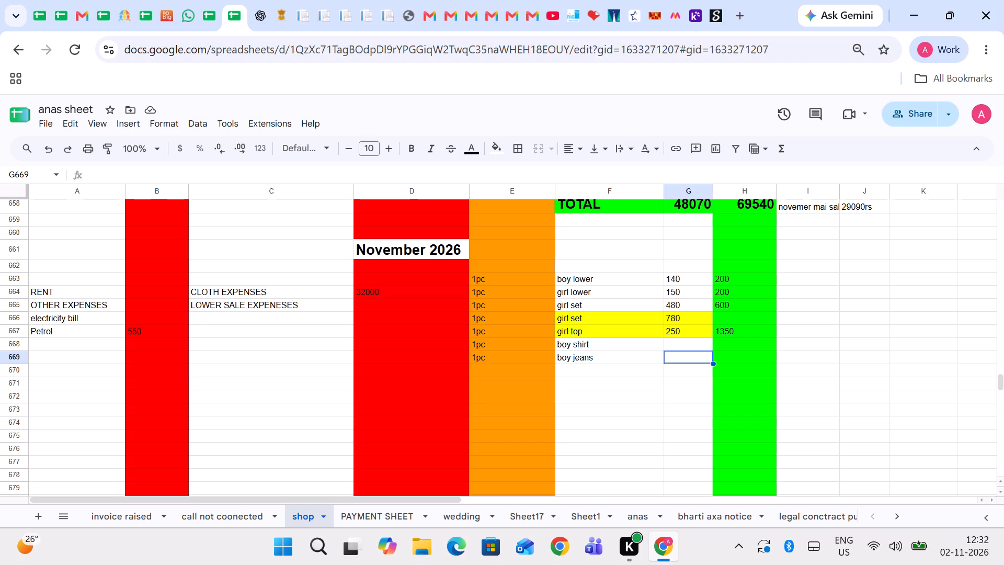
key("Right")
type("800")
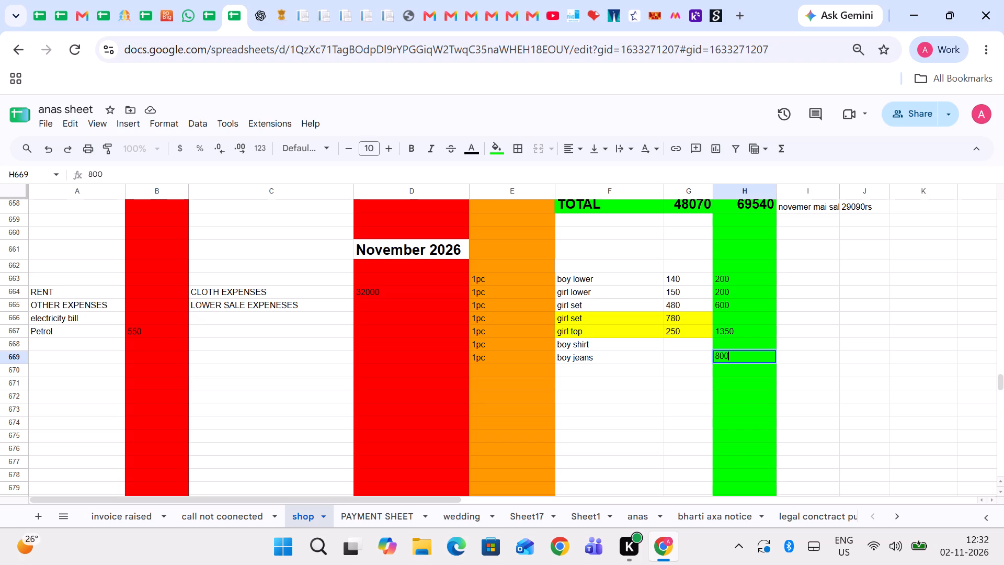
Fill the item and column G cells of the boy shirt and boy jeans rows, F668:G669, with cyan.
key("Left")
key("Left")
key("Up")
key("shift+Right")
key("shift+Down")
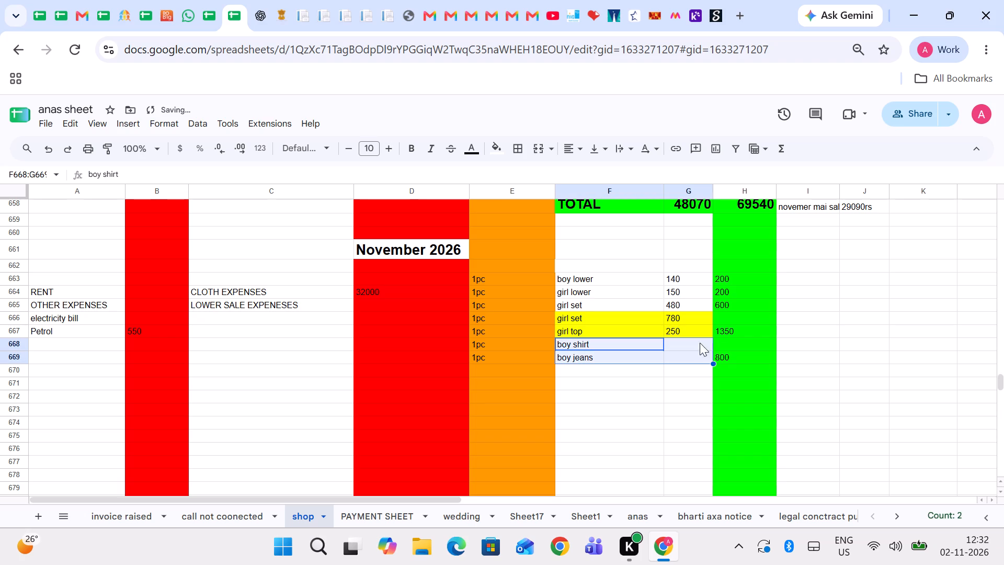
left_click(498, 152)
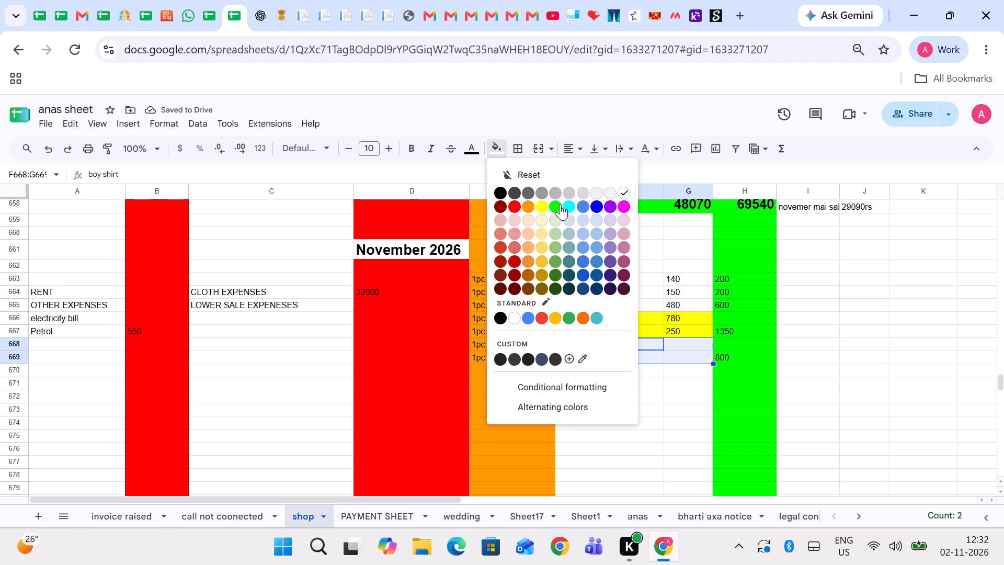
left_click(566, 206)
Enter 260 in column G for the boy shirt and 300 for the boy jeans, and check their sum.
key("Down")
key("Right")
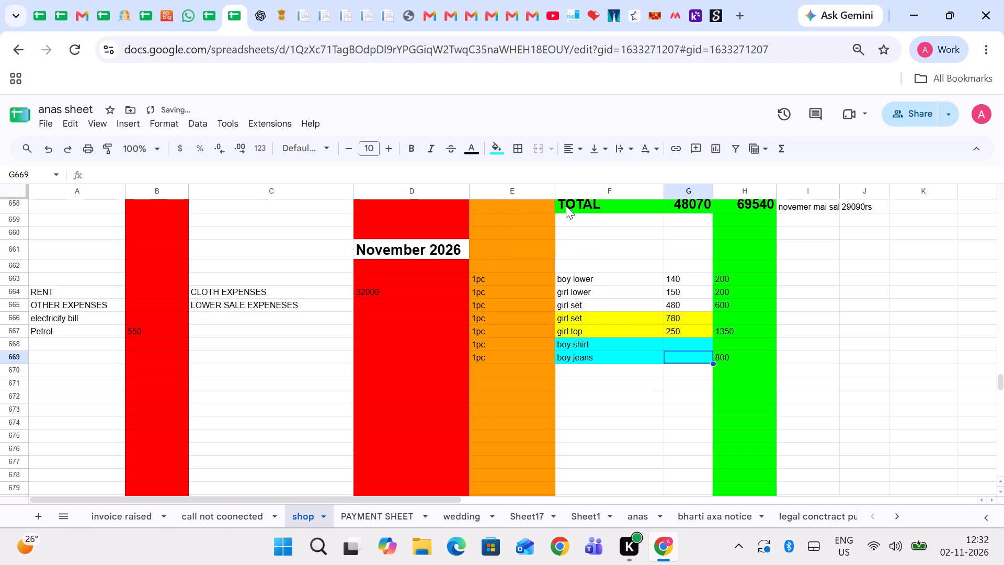
key("Up")
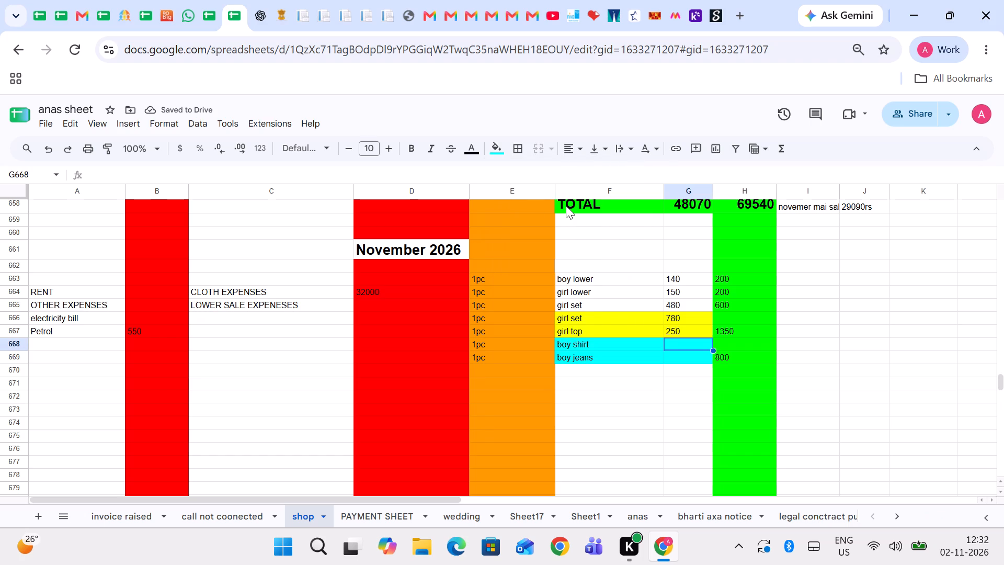
type("260")
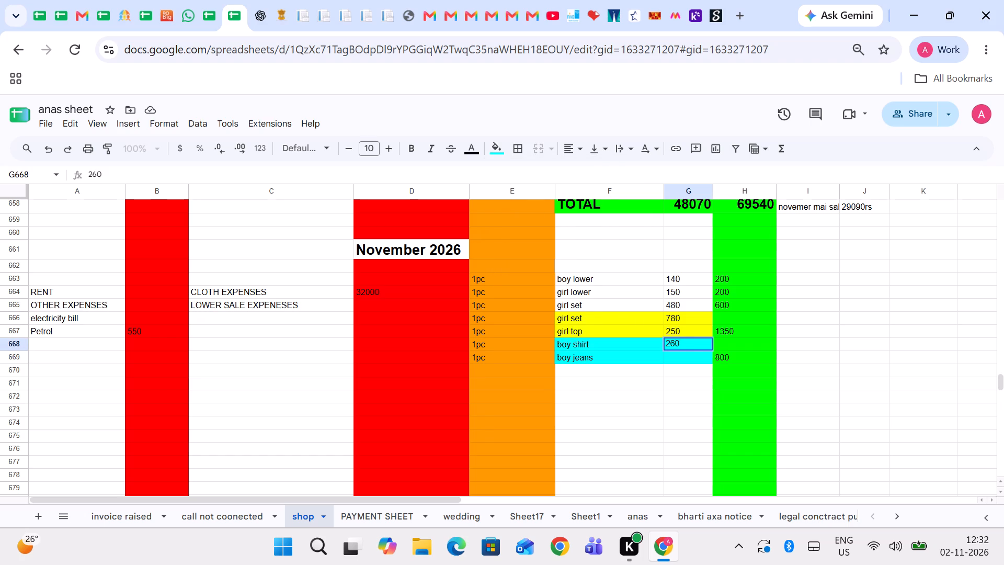
key("Down")
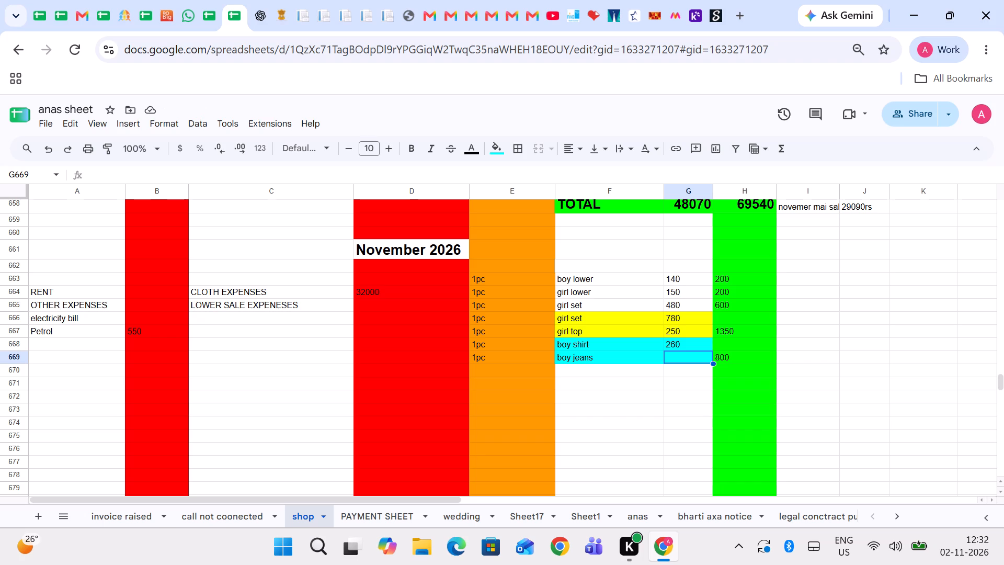
type("300")
key("Left")
key("Right")
key("shift+Up")
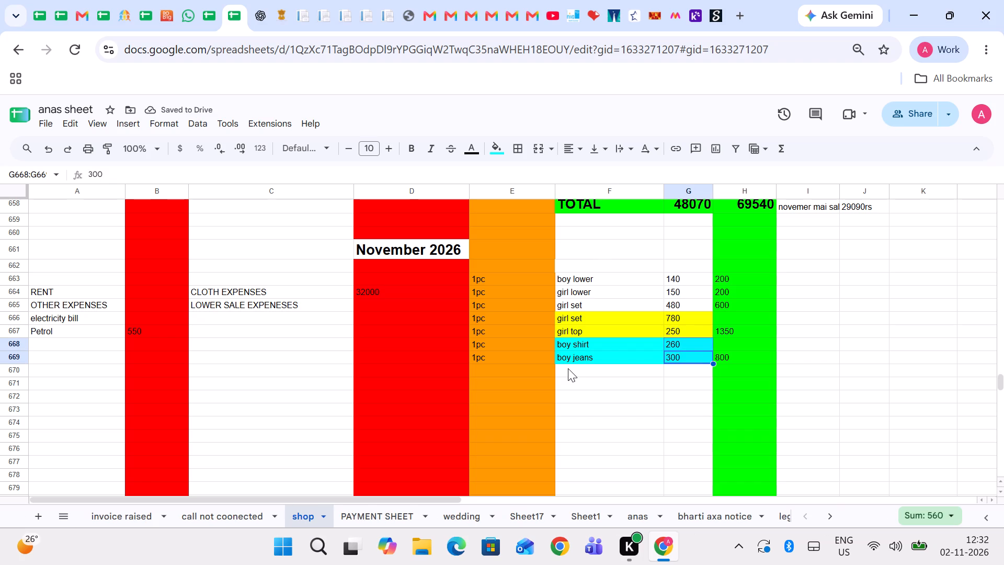
Enter the November item in row 670: 1pc, girl set, 510 in column G and 700 in column H.
key("Down")
key("Down")
key("Left")
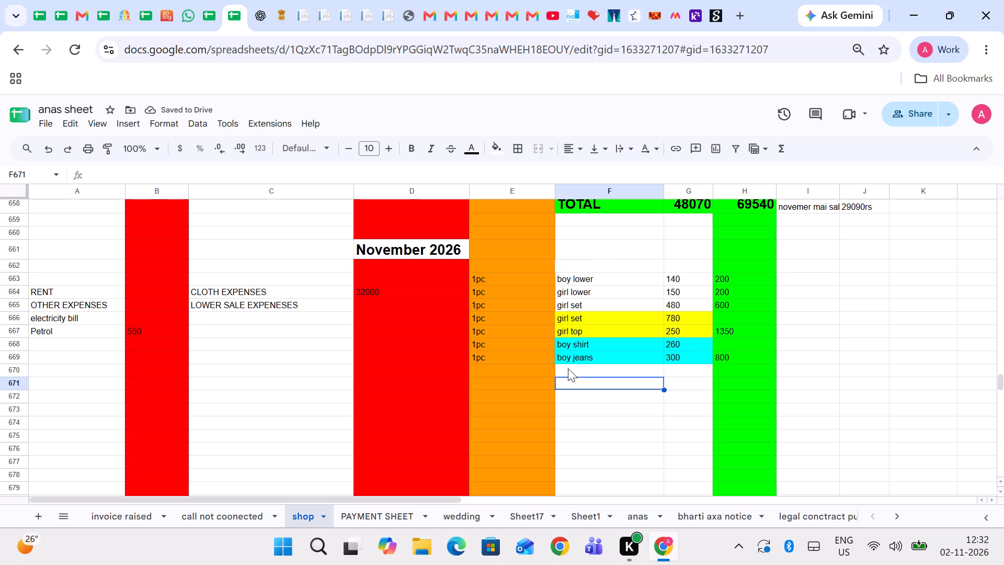
key("Up")
key("Left")
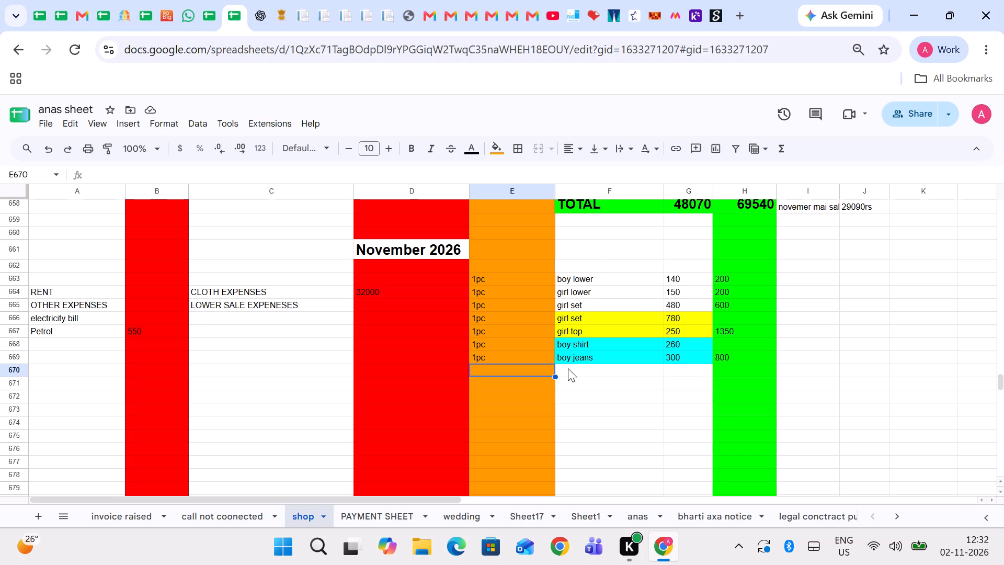
type("1pc")
key("Right")
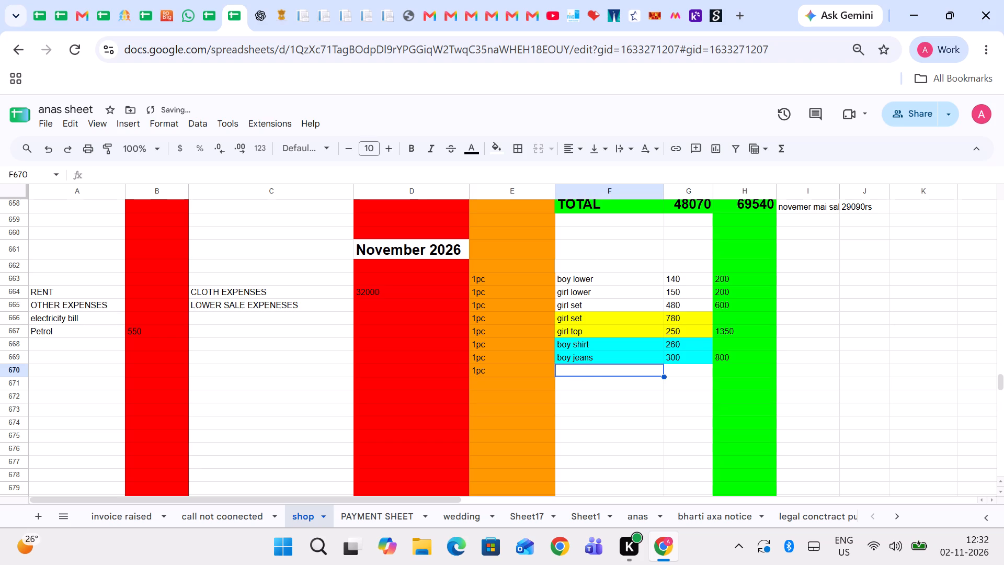
type("girl set")
key("space")
key("Right")
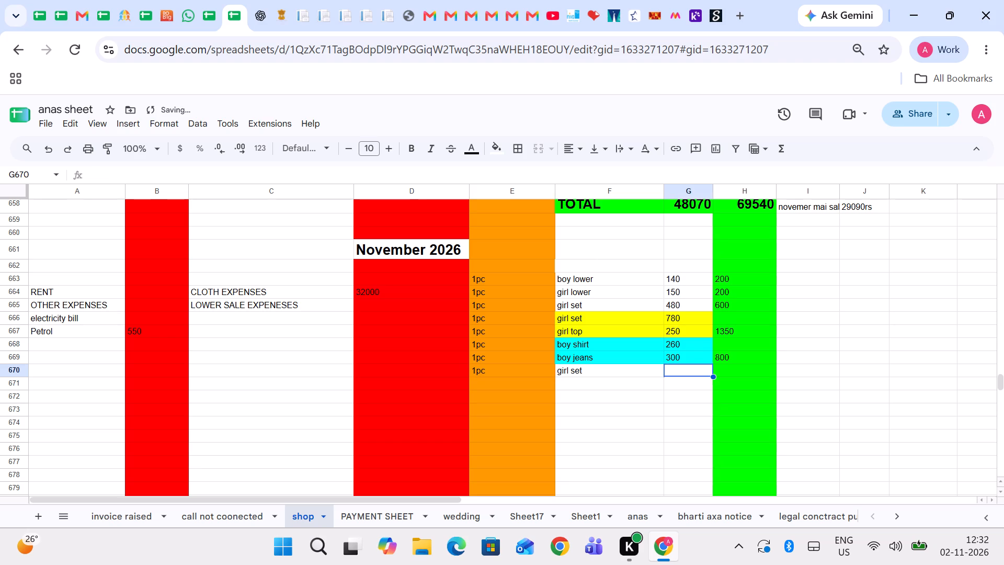
key("Right")
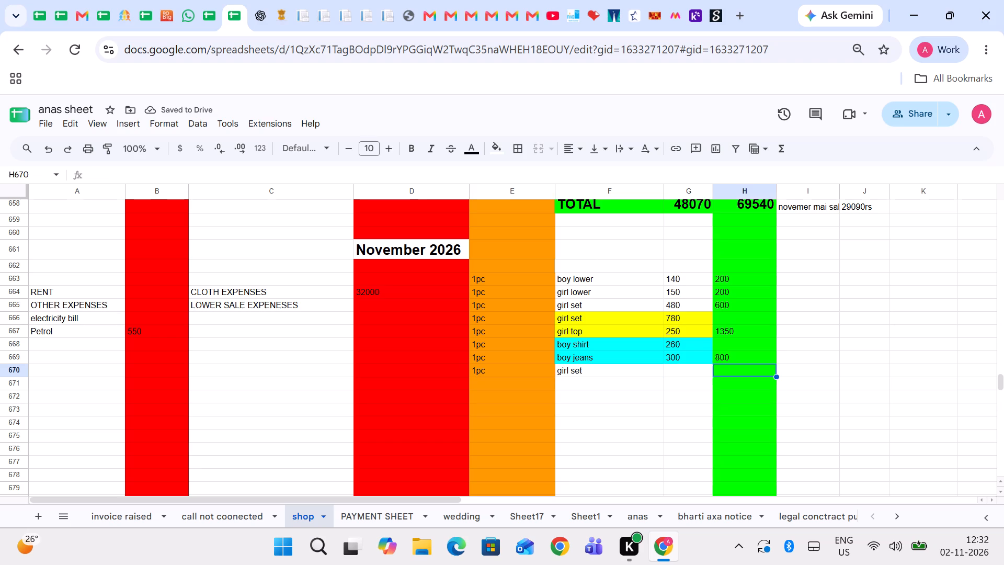
key("Left")
type("510")
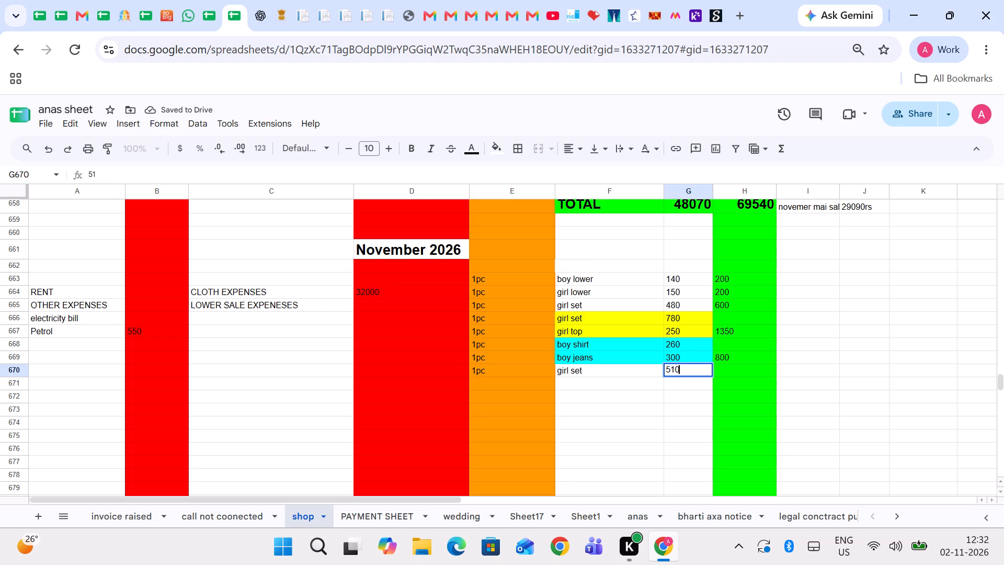
key("Right")
type("700")
key("Down")
Enter 1pc in column E and girl lower sale in column F of row 671.
key("Left")
key("Left")
key("Left")
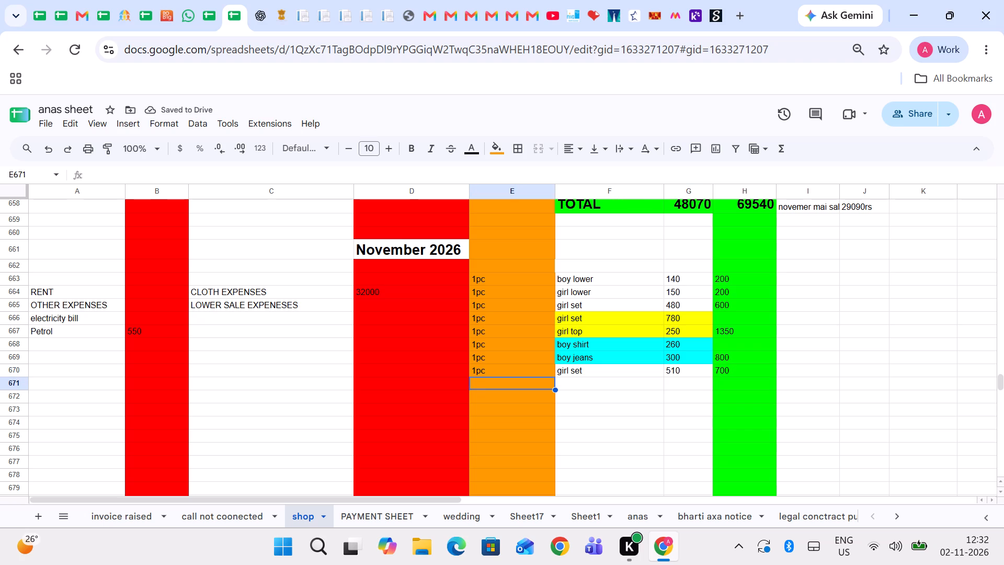
type("1pc")
key("Right")
type("girl lowr")
key("BackSpace")
type("er sale")
key("space")
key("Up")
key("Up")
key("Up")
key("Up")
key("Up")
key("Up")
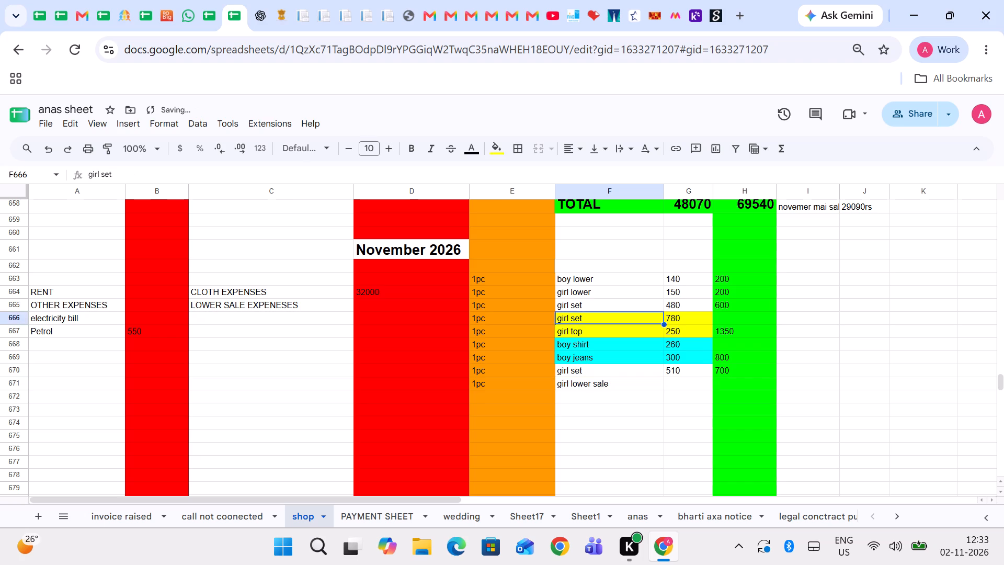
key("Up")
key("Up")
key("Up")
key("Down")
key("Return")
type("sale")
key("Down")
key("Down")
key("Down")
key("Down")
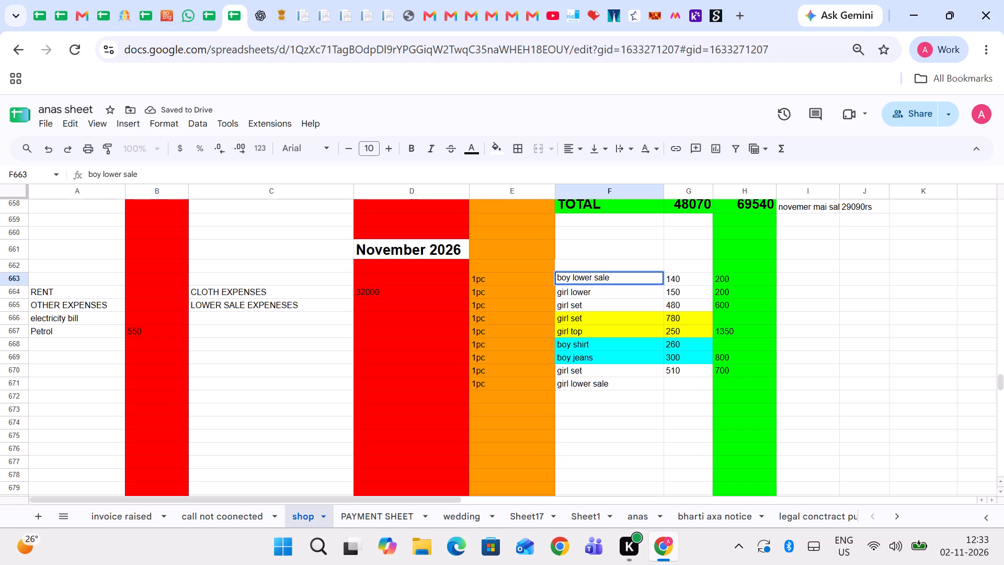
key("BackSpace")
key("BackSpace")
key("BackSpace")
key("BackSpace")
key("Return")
Append sale to the girl lower item in F664 so it reads girl lower sale.
key("Return")
type("sale")
key("Return")
key("Return")
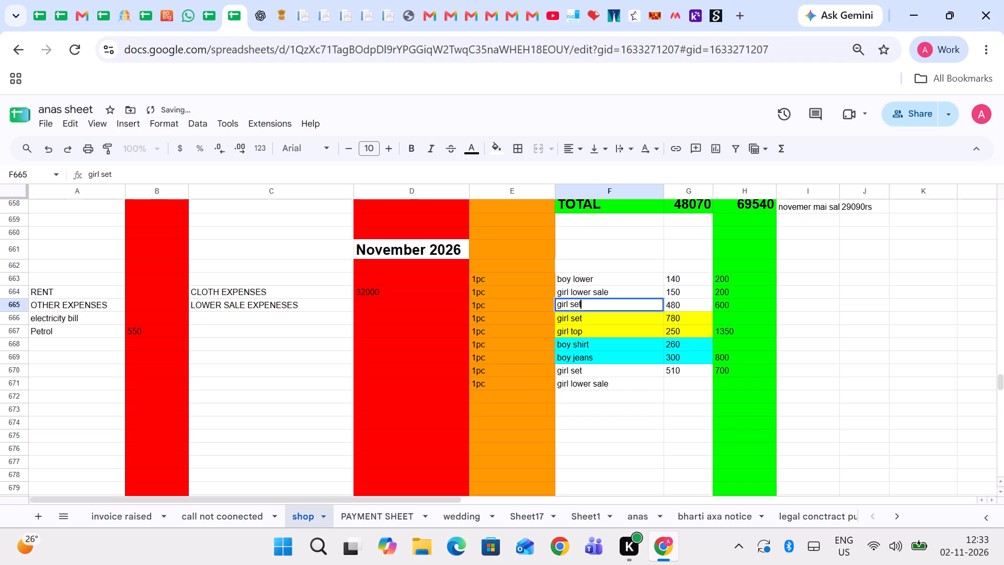
key("Return")
Enter 150 in column G and 200 in column H for the girl lower sale item in row 671.
key("Down")
key("Down")
key("Down")
key("Down")
key("Down")
key("Right")
type("10")
key("BackSpace")
key("6")
key("BackSpace")
type("50")
key("Right")
type("200")
key("Down")
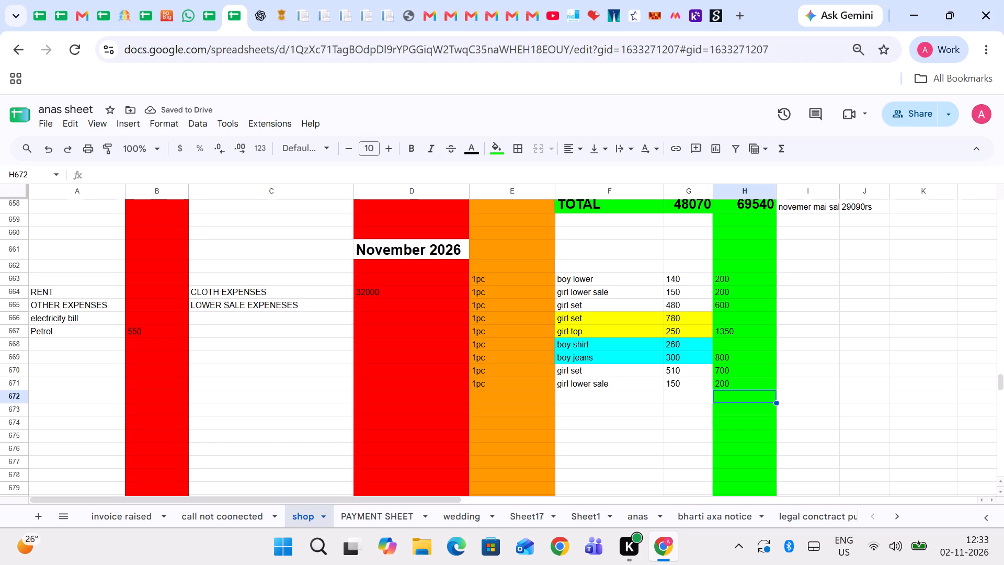
Enter the November item in row 672: 1pc in column E and girl set in column F.
key("Down")
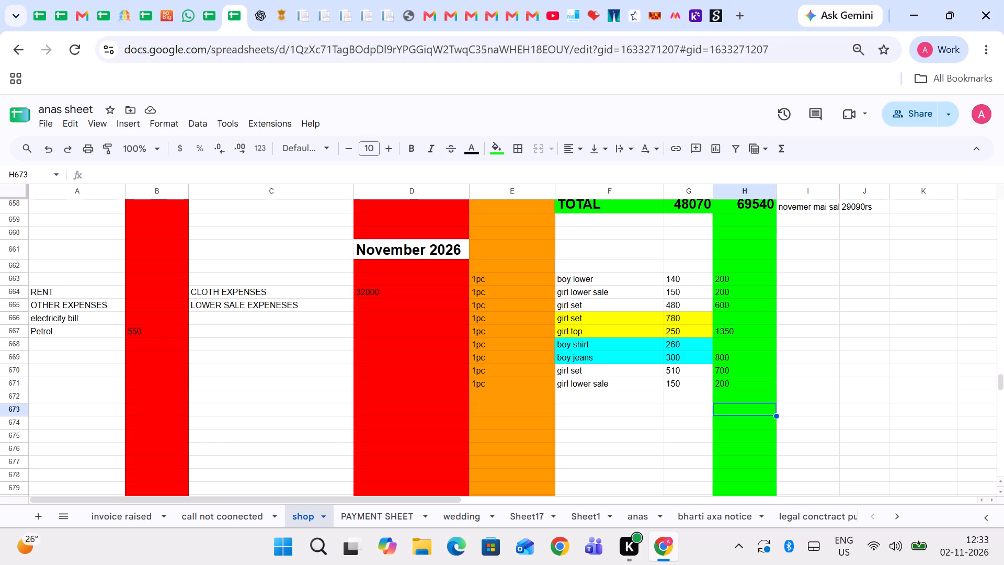
key("Left")
key("Left")
key("Left")
key("Up")
type("1pc")
key("Right")
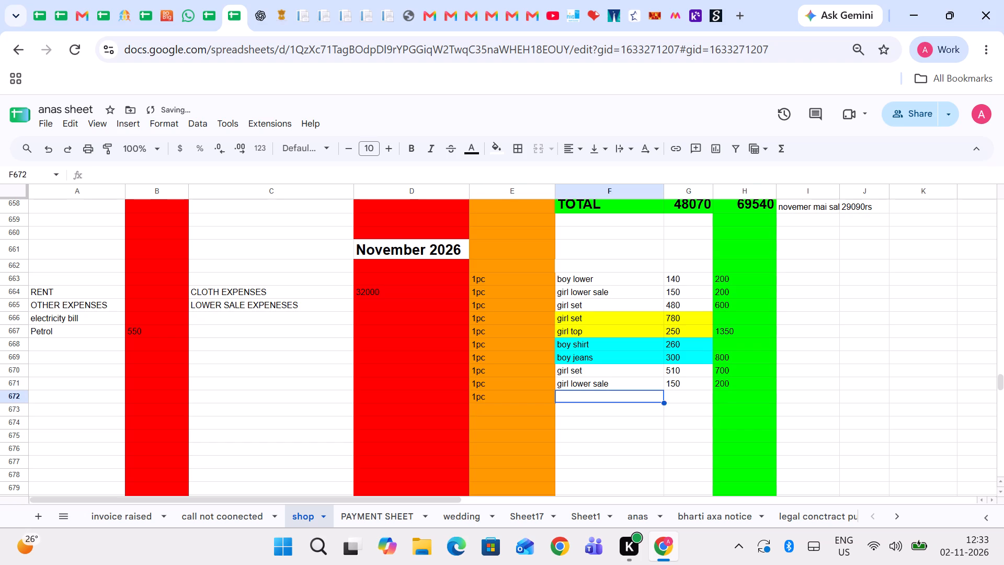
type("girl set")
key("space")
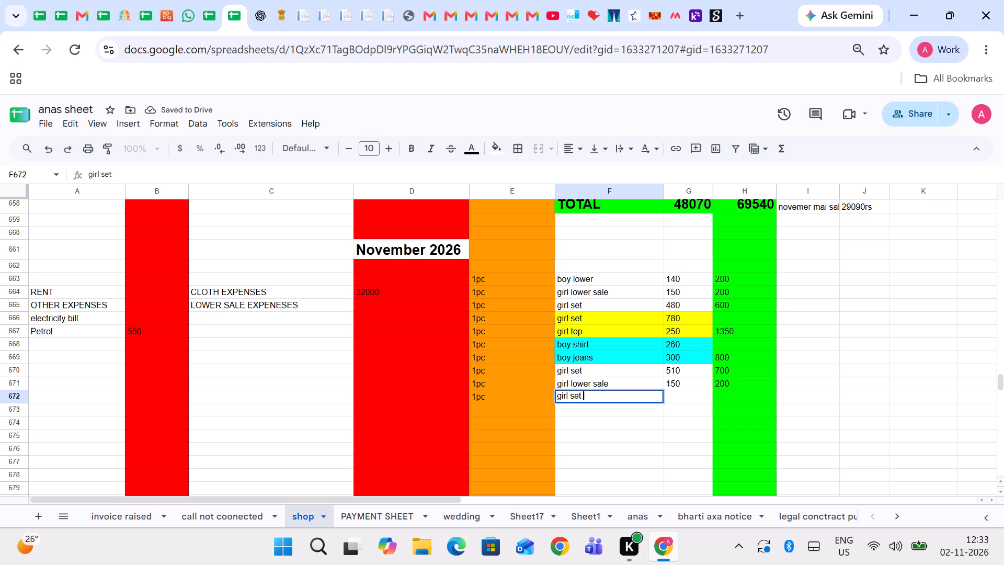
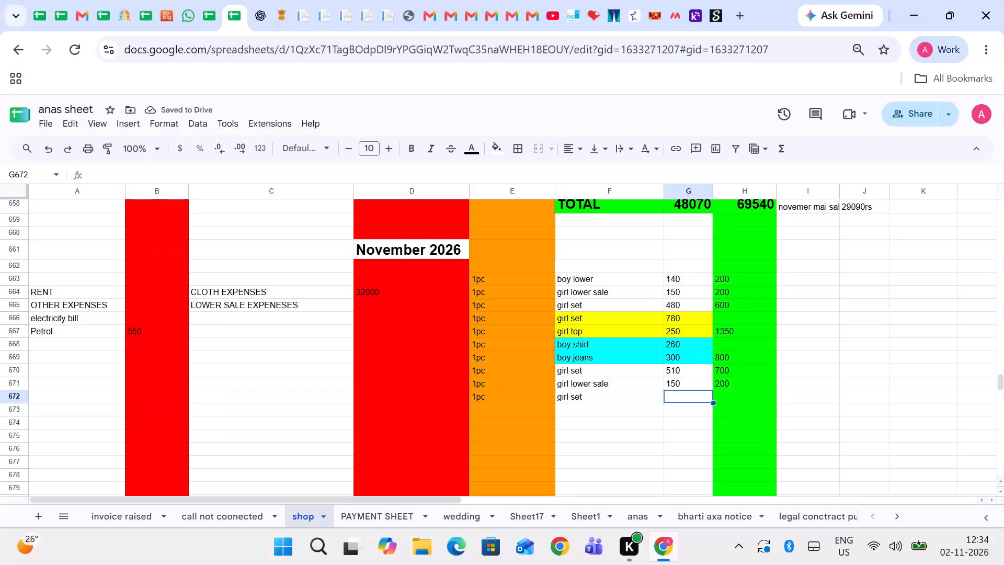
Enter 550 in column G and 640 in column H for the girl set item in row 672.
type("550")
key("Page_Down")
key("Right")
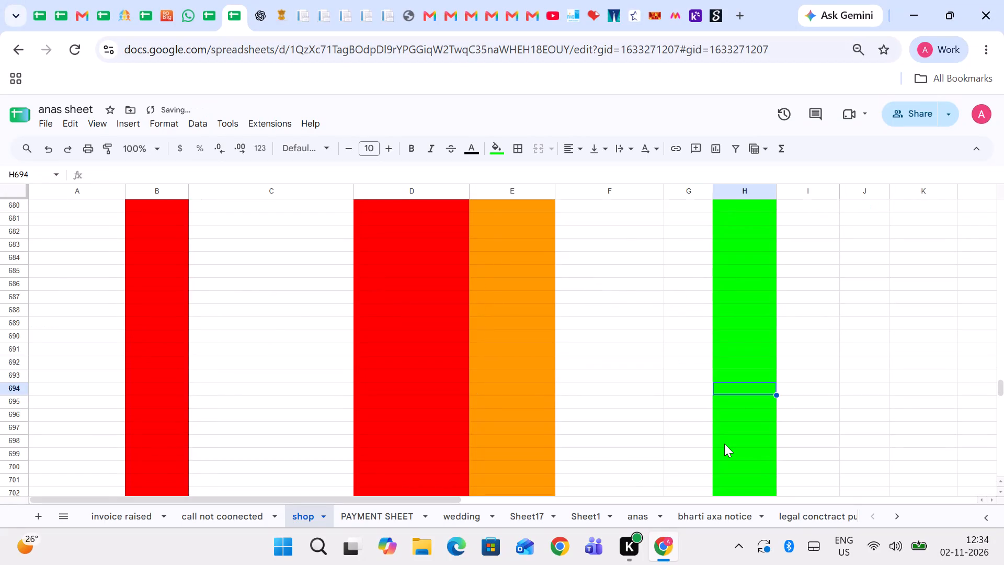
scroll(724, 444, "up", 3)
left_click(725, 438)
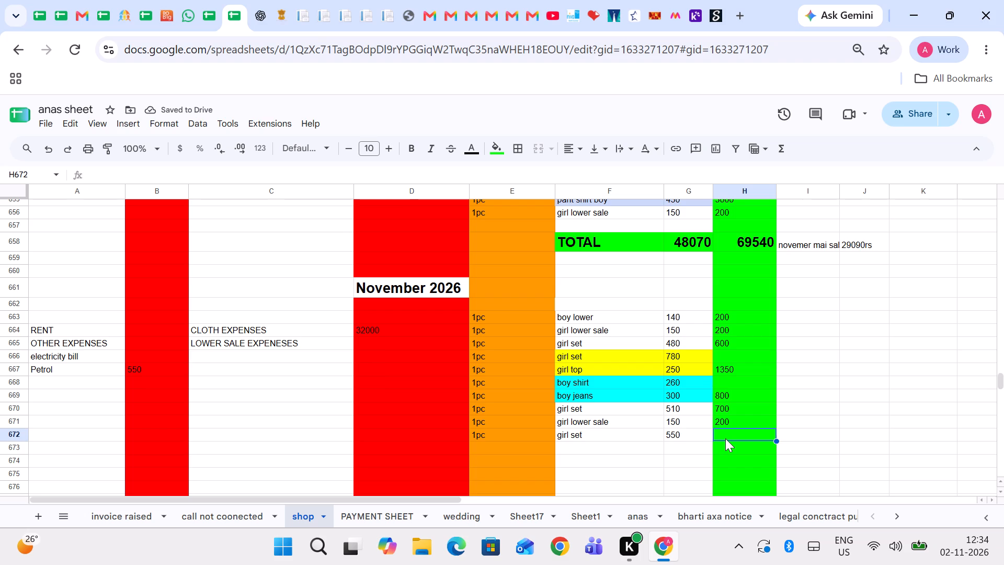
type("640")
key("Down")
Enter the item in row 673: 1pc in column E and boy set winter in column F.
key("Left")
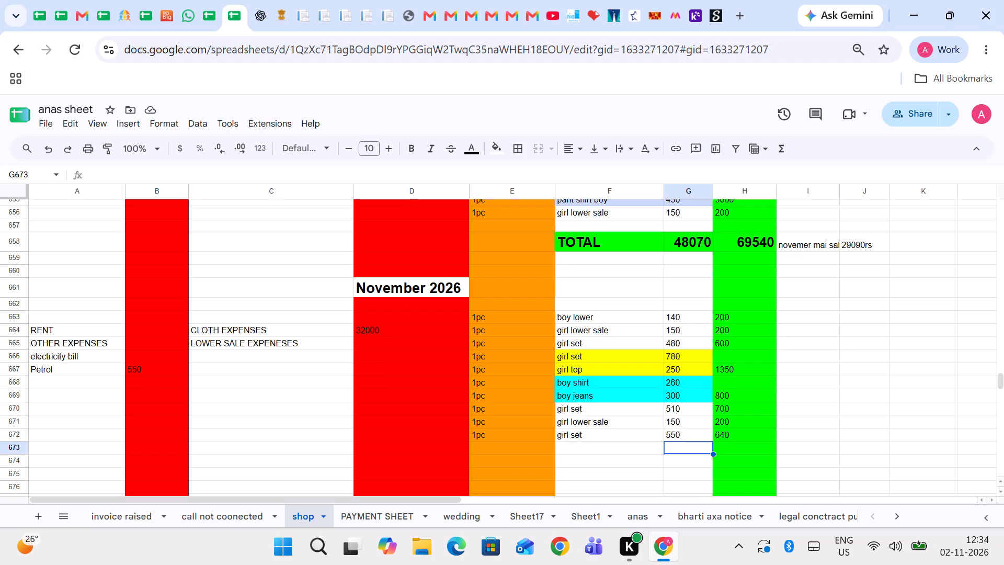
key("Left")
key("Left")
type("1pc")
key("Right")
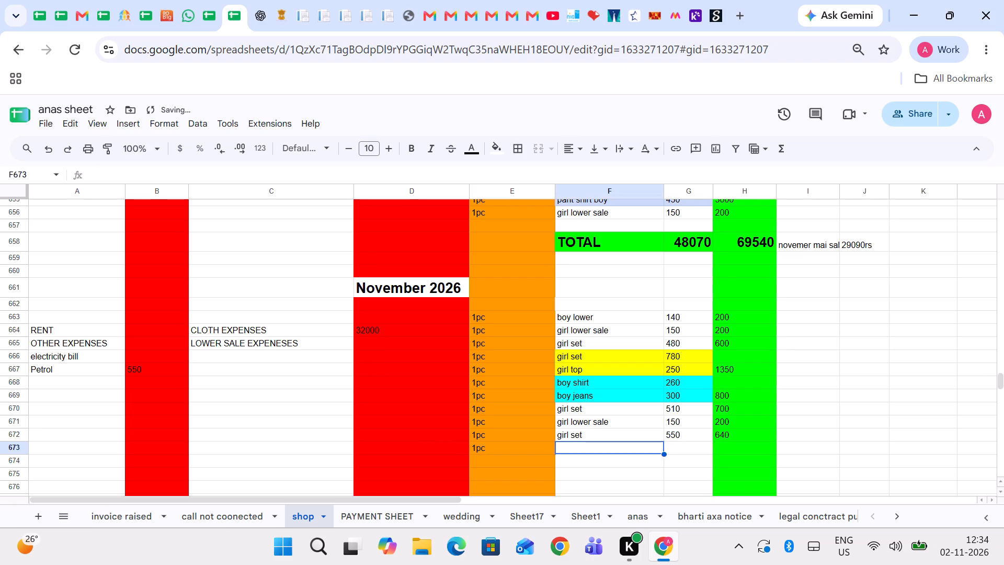
type("boys")
key("BackSpace")
key("space")
type("set winter")
key("space")
key("Down")
Copy the boy set winter entry from F673 into F674 and enter 1pc in E674.
key("Up")
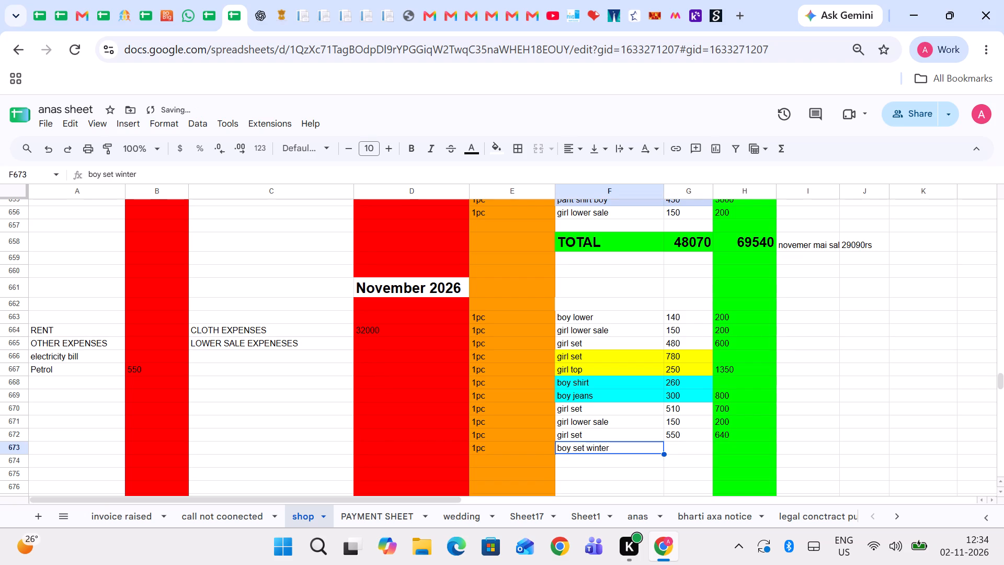
key("ctrl+c")
key("Down")
key("ctrl+v")
key("Left")
type("1pc")
key("Right")
Fill the two boy set winter rows, F673:G674, with the palest yellow (cream) colour.
key("Up")
key("shift+Right")
key("shift+Down")
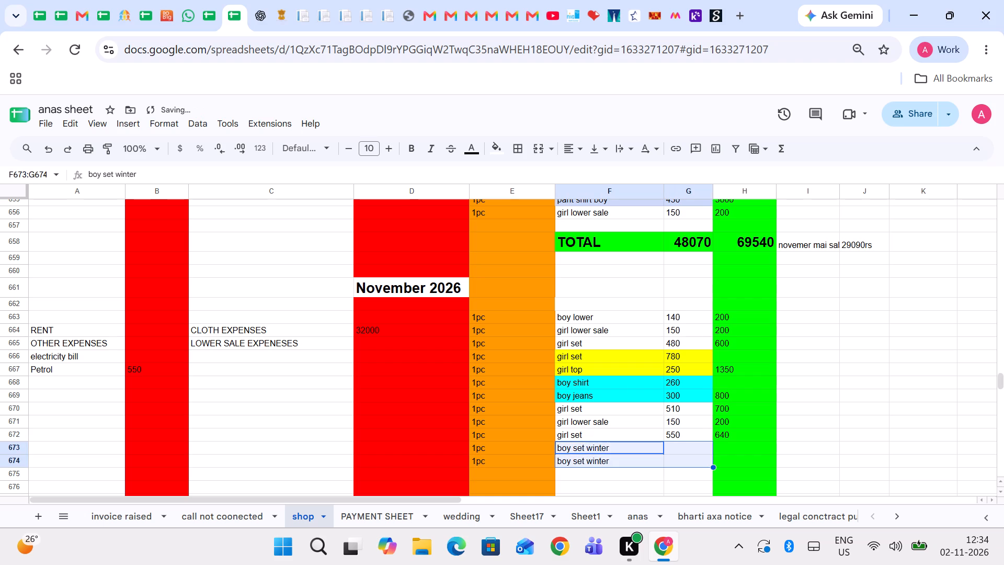
left_click(496, 151)
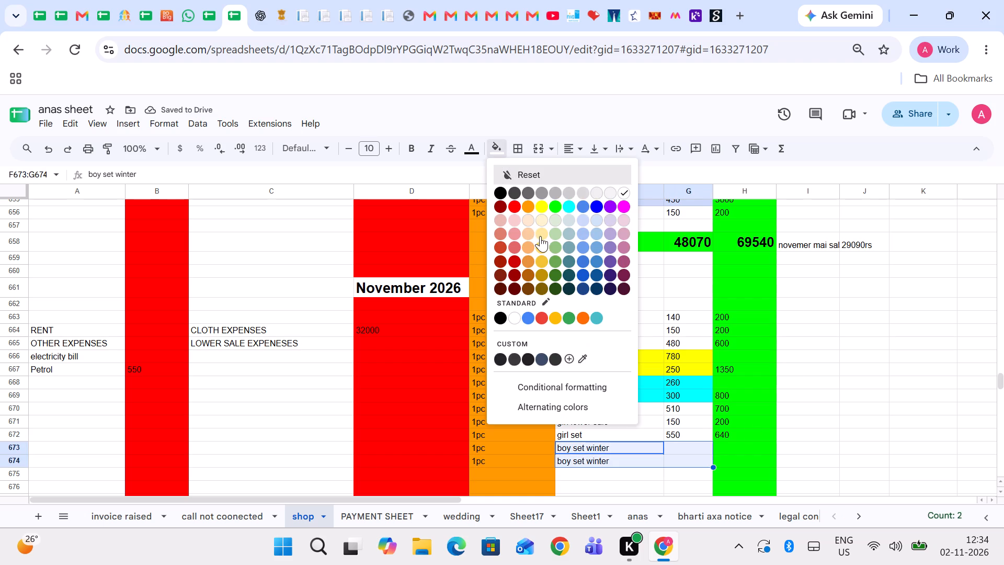
left_click(539, 221)
Enter the boy set winter amounts: shared 1000 in H674, 320 in G673 and 310 in G674.
key("Right")
key("Down")
key("Right")
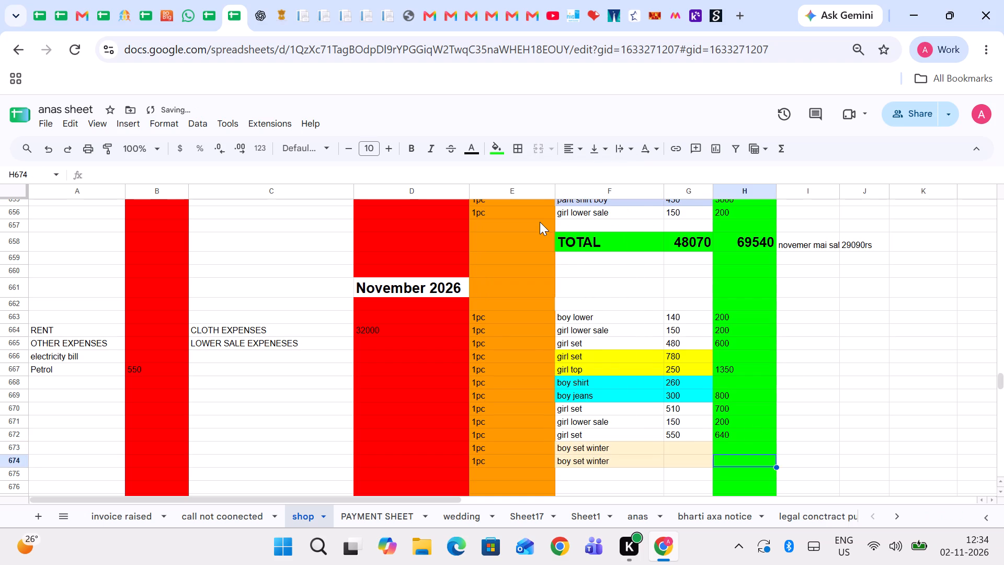
type("1000")
key("Left")
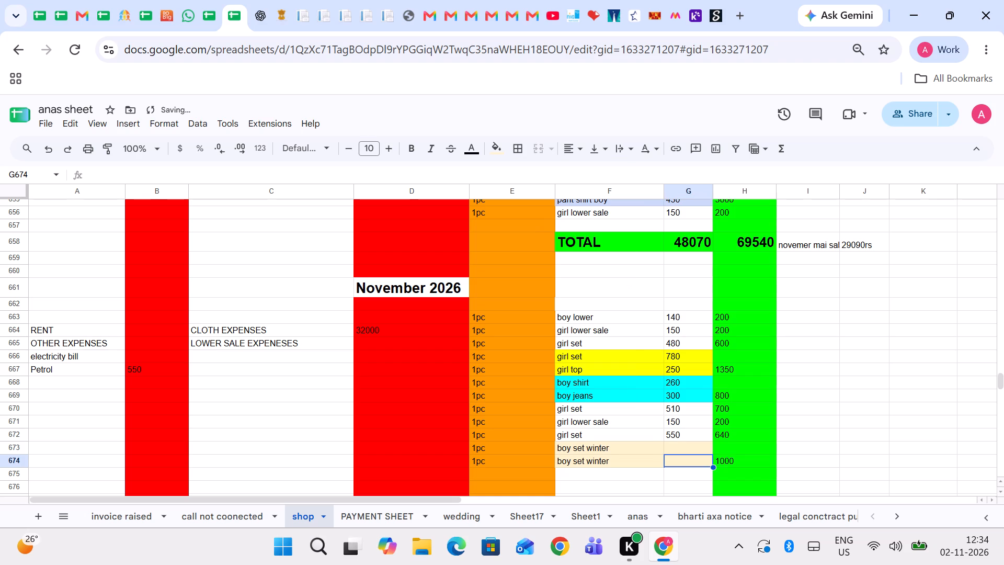
key("Up")
type("320")
key("Down")
type("310")
key("Down")
Enter the item in row 675: 1pc, girl lower sale, 150 in column G and 200 in column H.
scroll(637, 243, "down", 1)
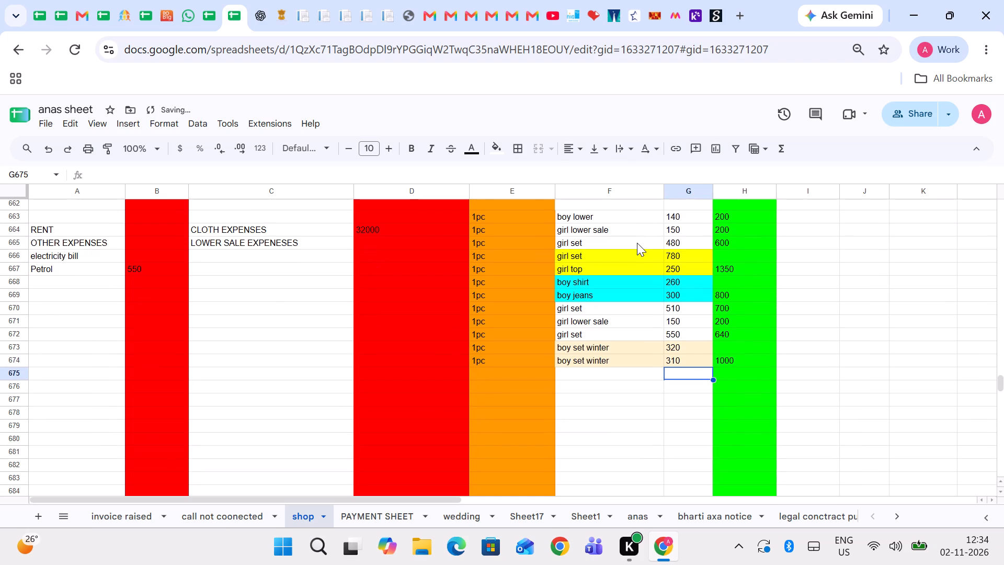
key("Left")
key("Left")
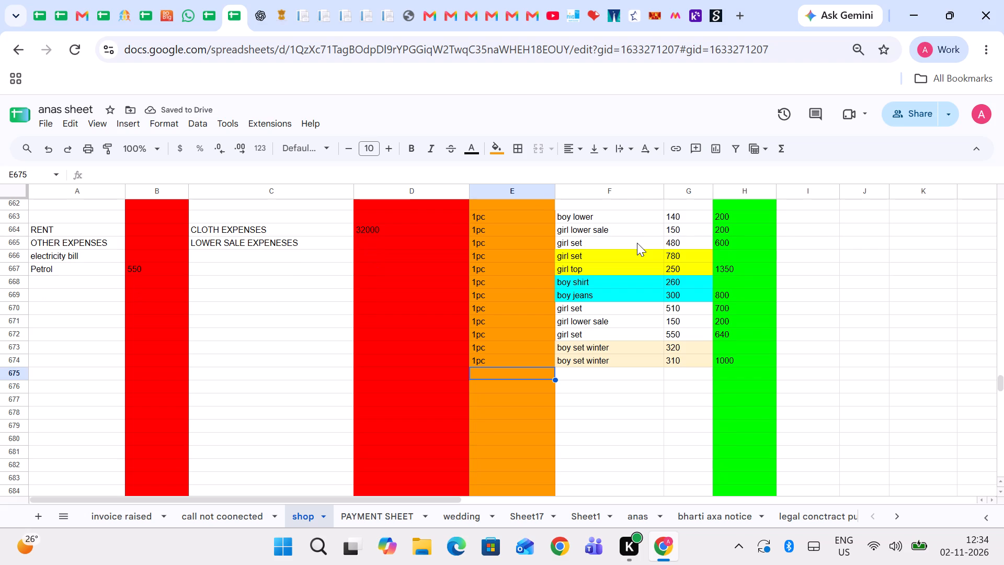
type("1pc")
key("Right")
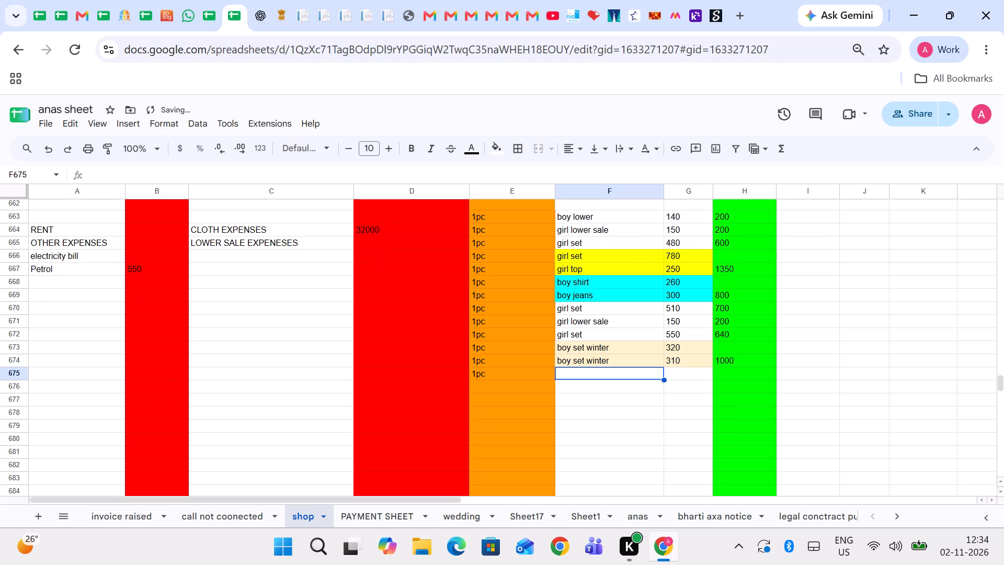
type("girl lower")
key("Right")
type("150")
key("Right")
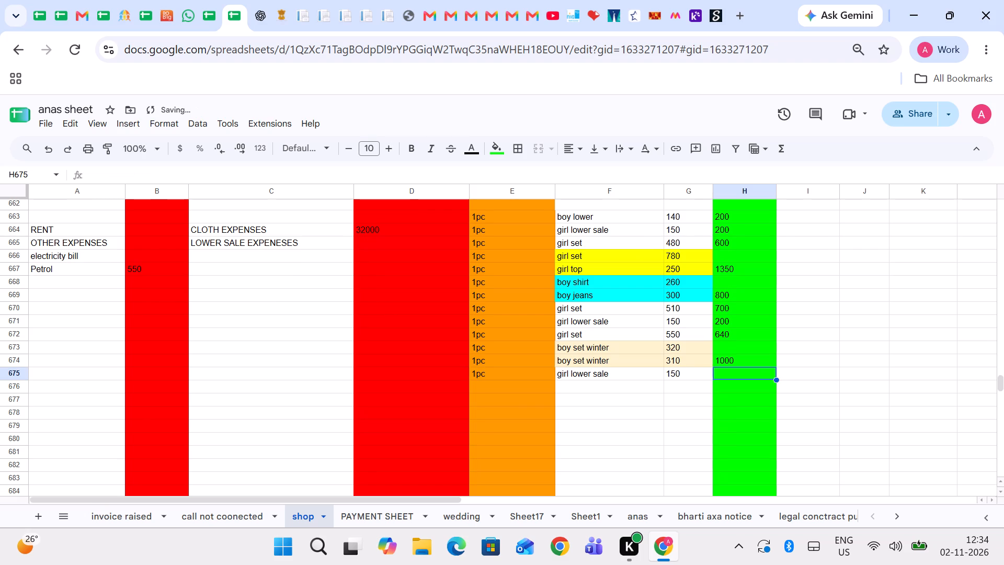
type("200")
key("Down")
Enter the item in row 676: 1pc, boy tshirt, 180 in column G and 300 in column H.
key("Left")
key("Left")
key("Left")
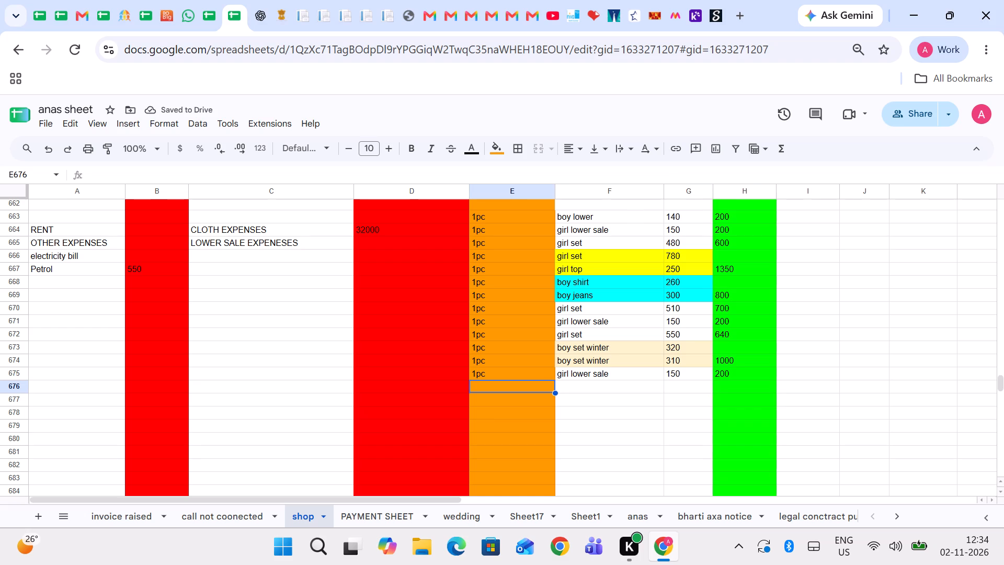
type("1pc")
key("Right")
type("boy st")
key("BackSpace")
key("BackSpace")
type("tshirt")
key("Right")
key("1")
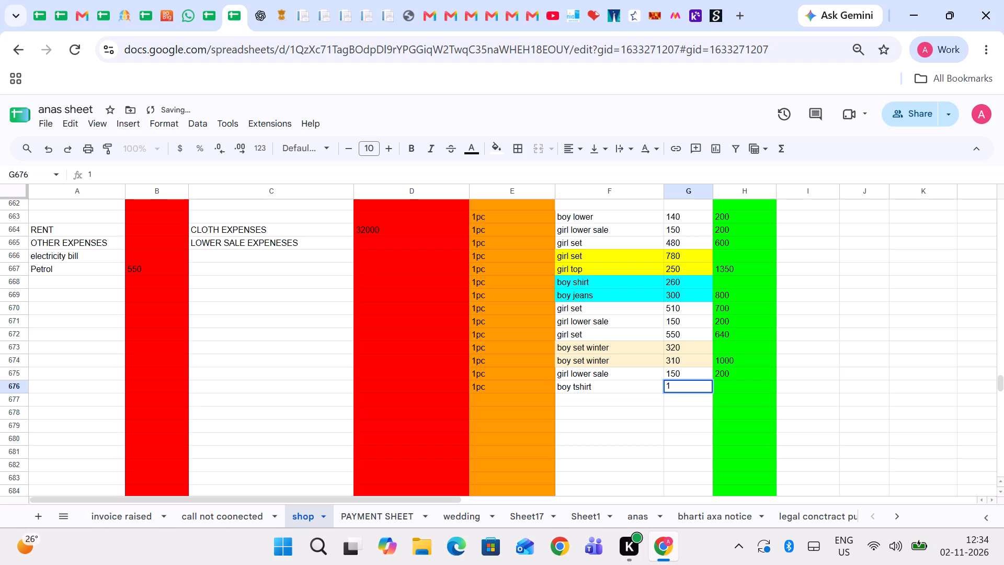
type("80")
key("Right")
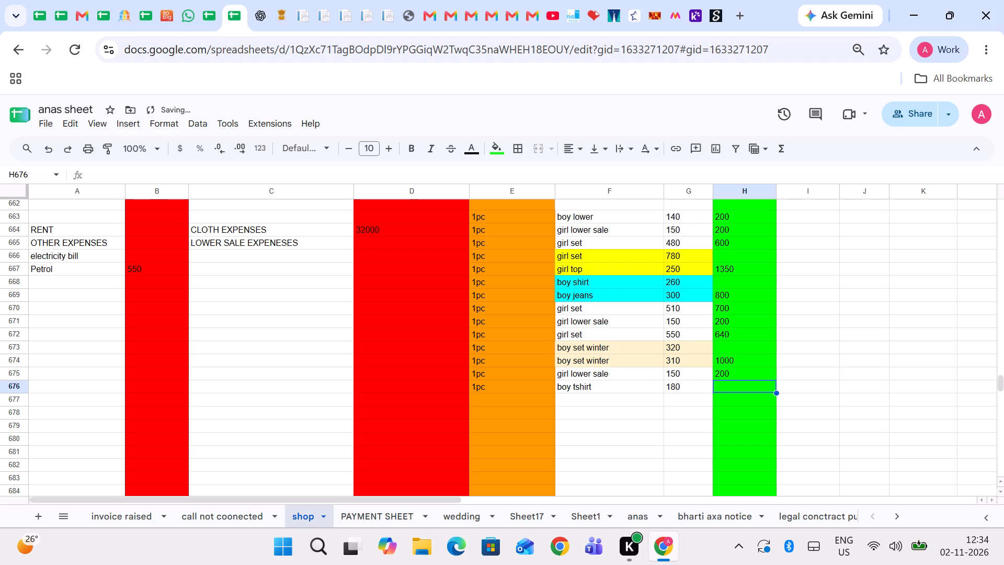
type("300")
key("Down")
Enter the item in row 677: 1pc, girl lower sale, 150 in column G and 200 in column H.
key("Left")
key("Left")
key("Left")
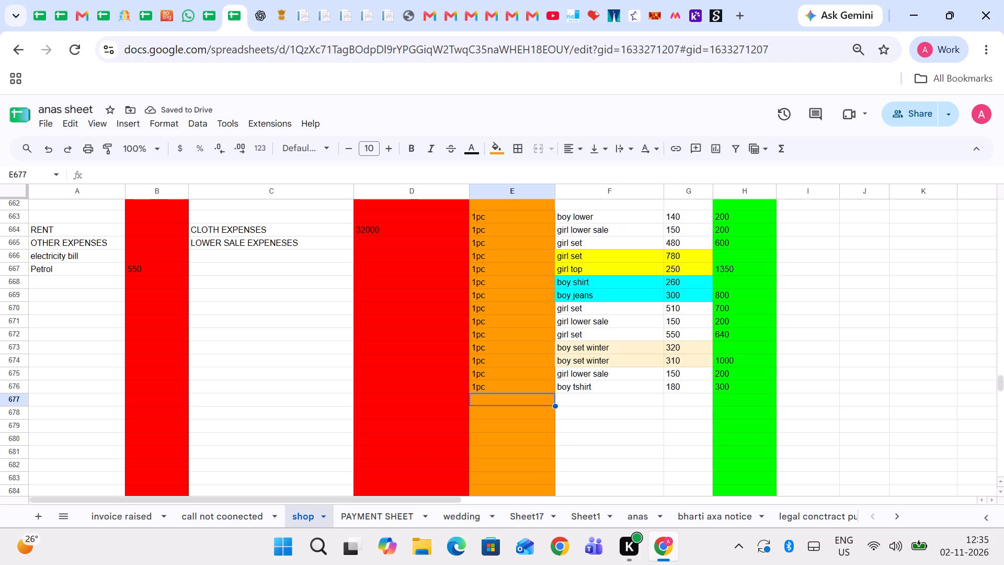
type("1pc")
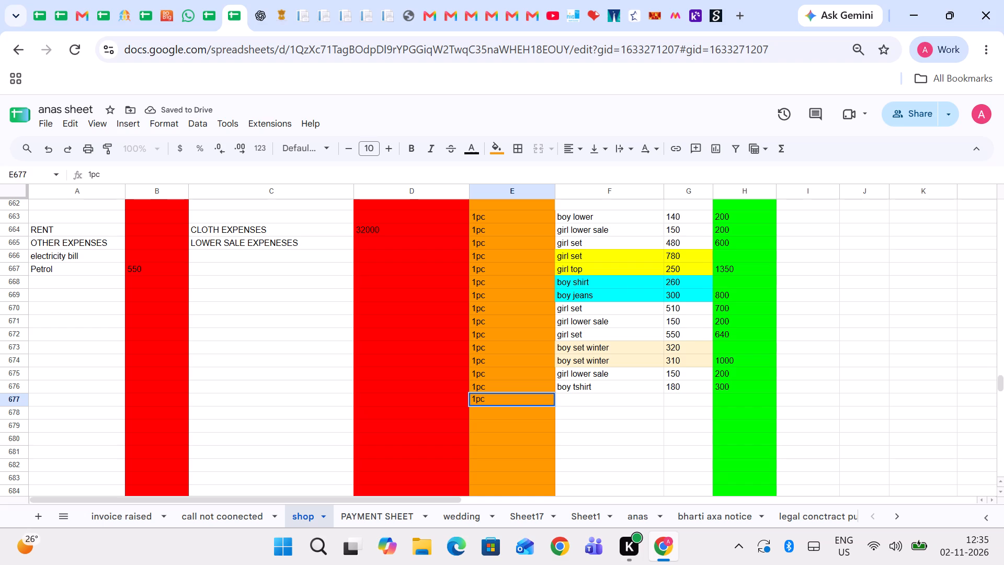
key("Right")
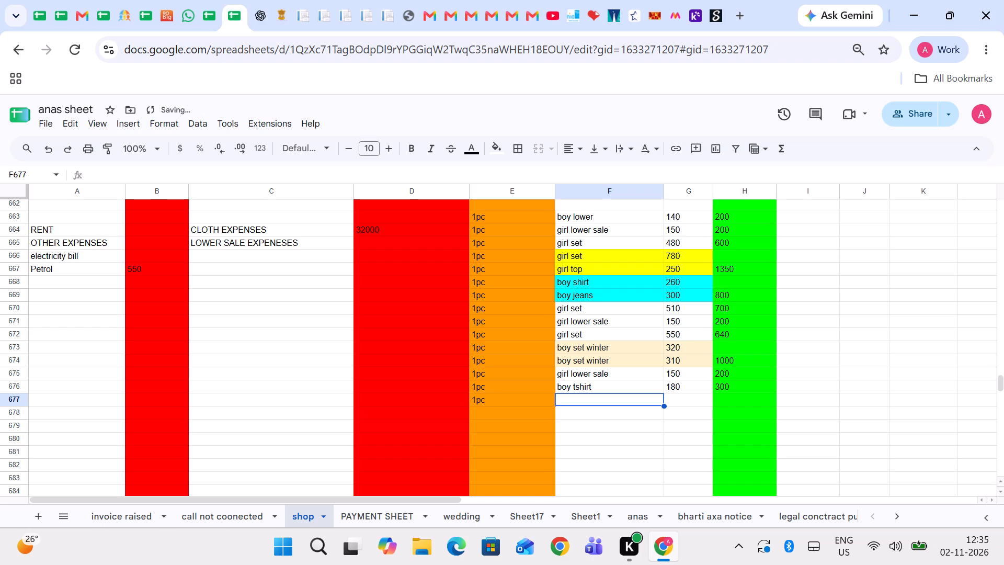
type("girl lo")
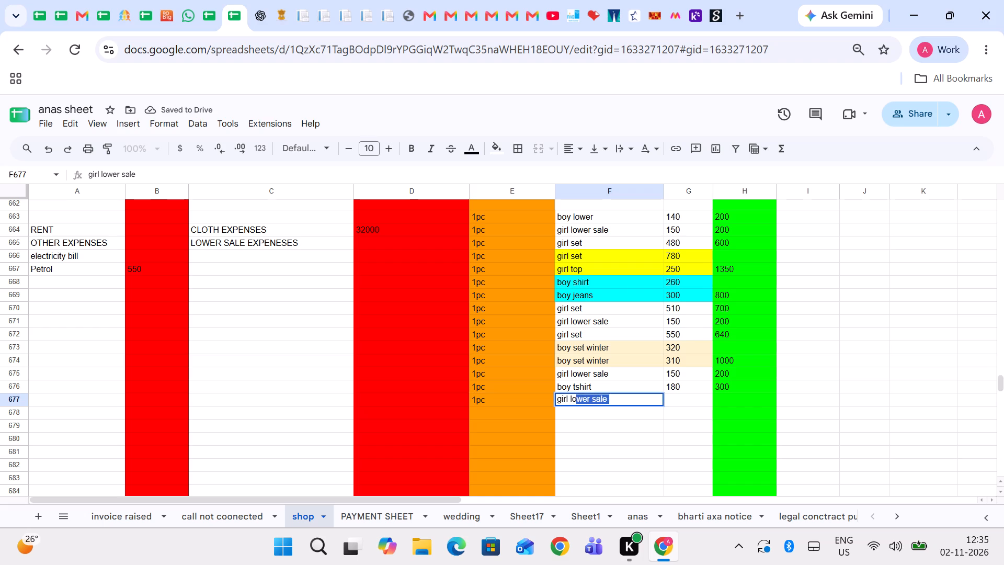
key("Right")
type("150")
key("Right")
type("200")
key("Down")
Enter the item in row 678: 2pc, boy lower, 200 in column G and 350 in column H.
key("Left")
key("Left")
key("Left")
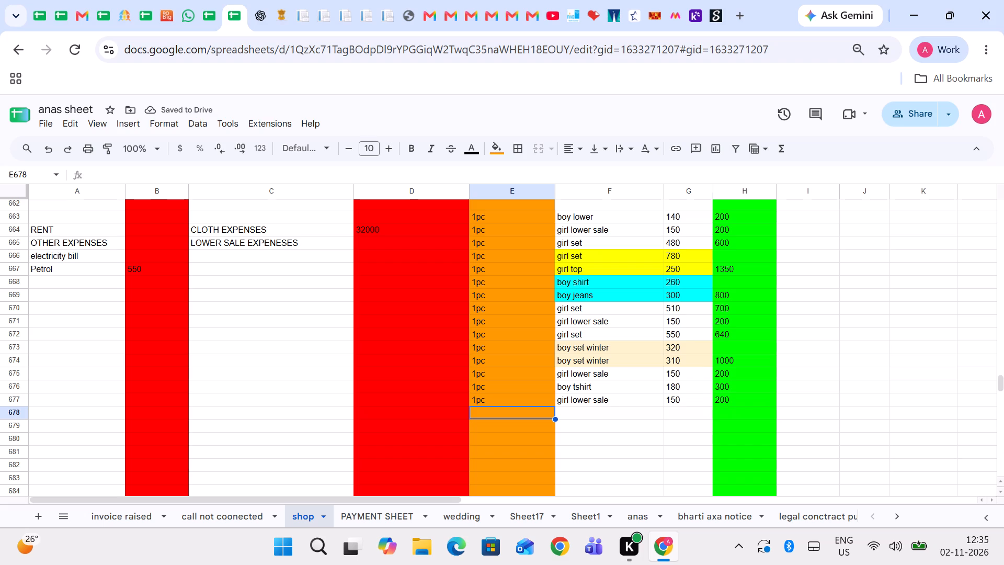
type("2pc")
key("Right")
type("boy lower")
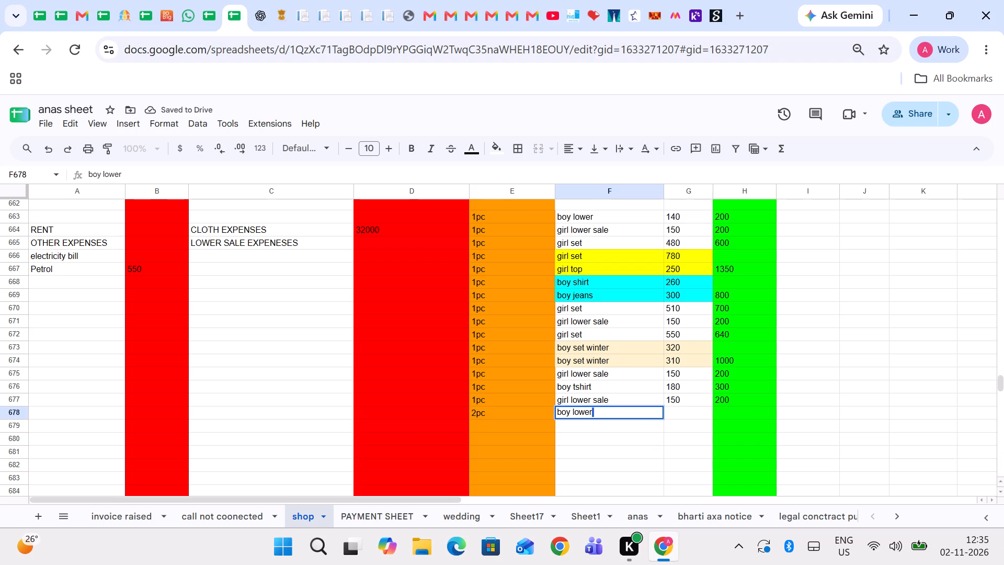
key("Right")
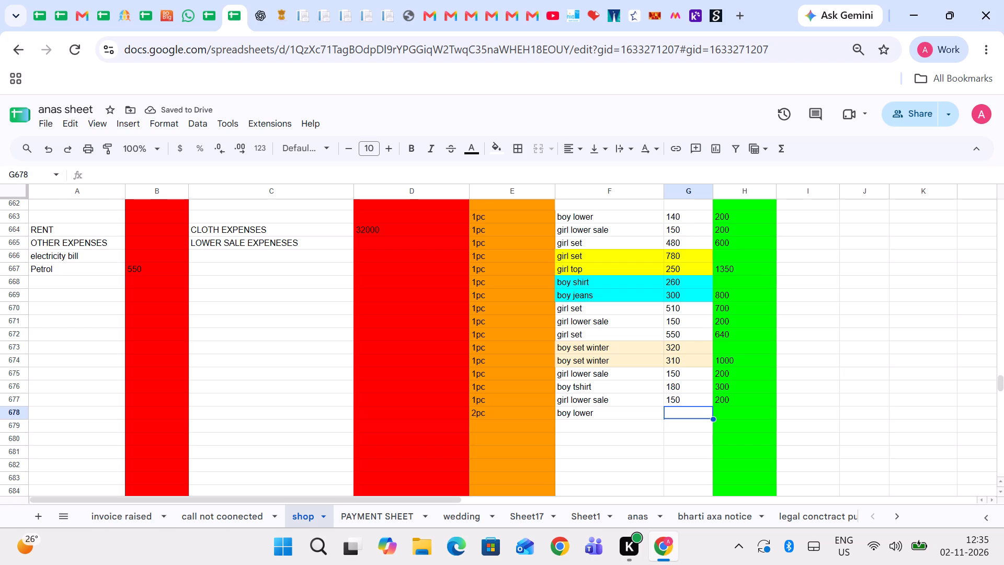
key("Right")
type("50")
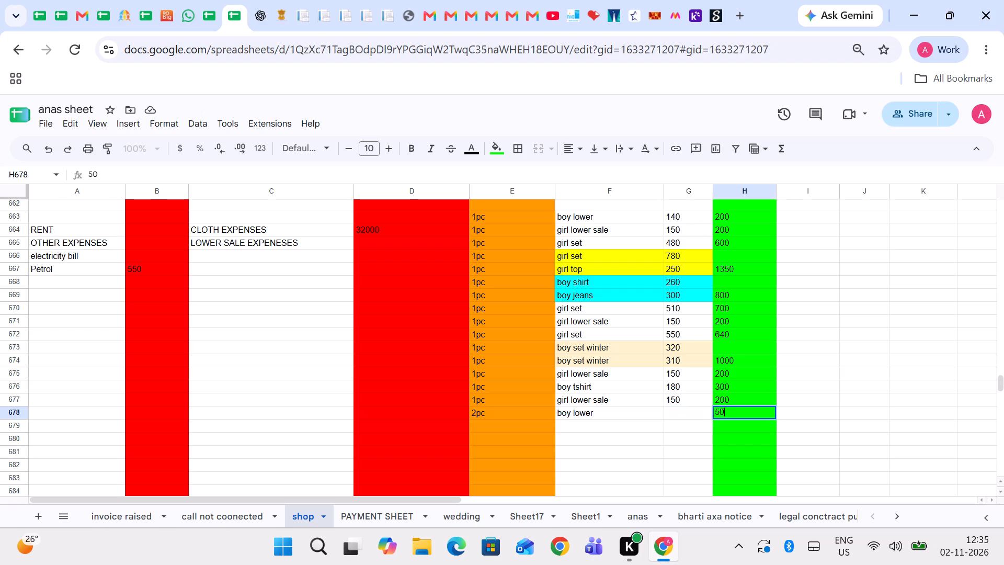
key("BackSpace")
key("BackSpace")
type("350")
key("Left")
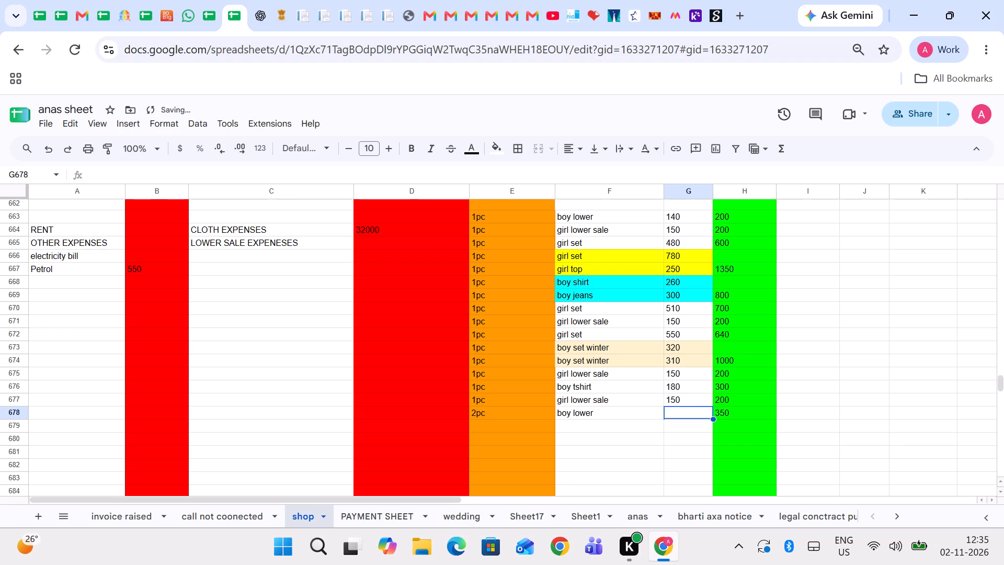
type("200")
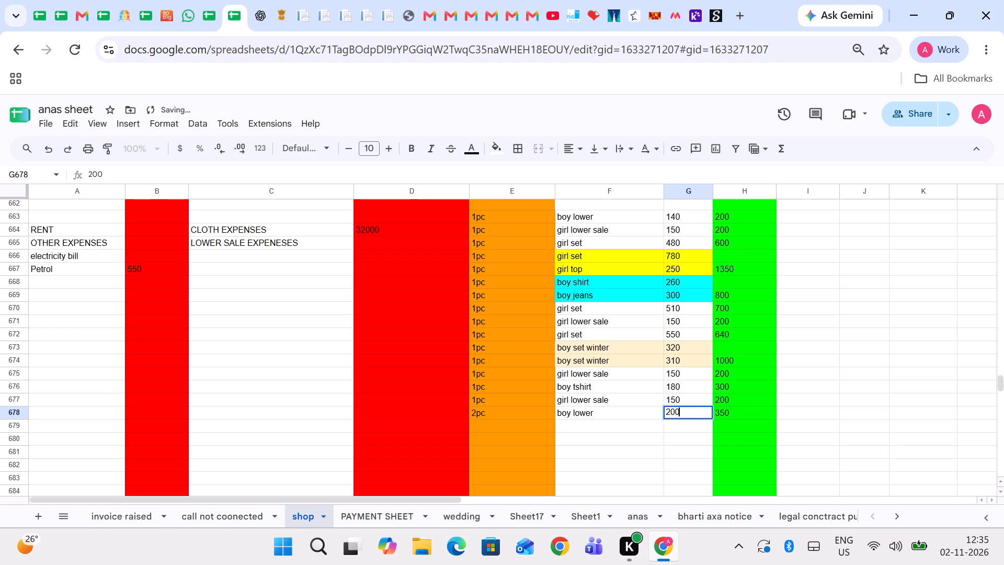
key("Down")
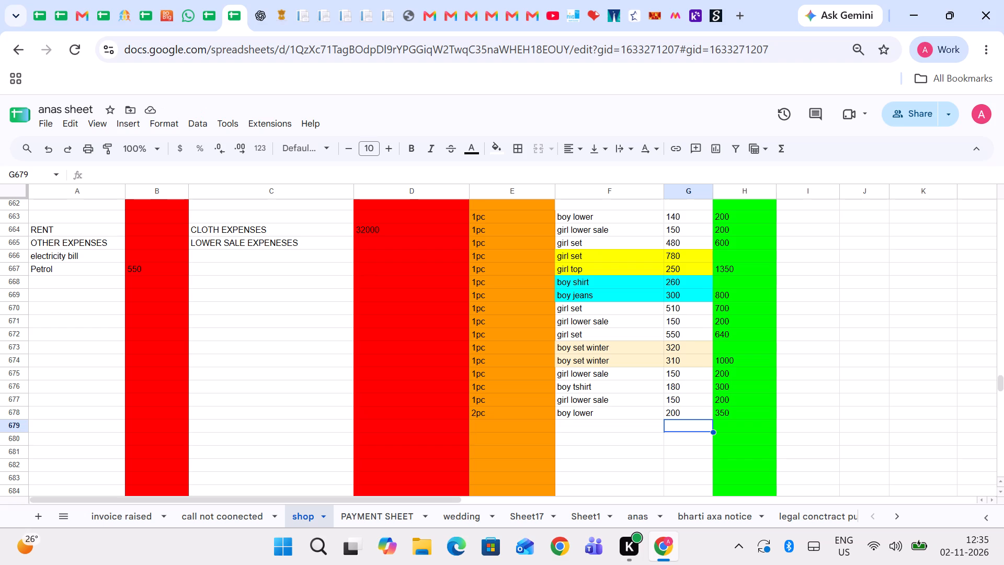
Change the column H amount of the girl set item in row 672 to 740.
key("Right")
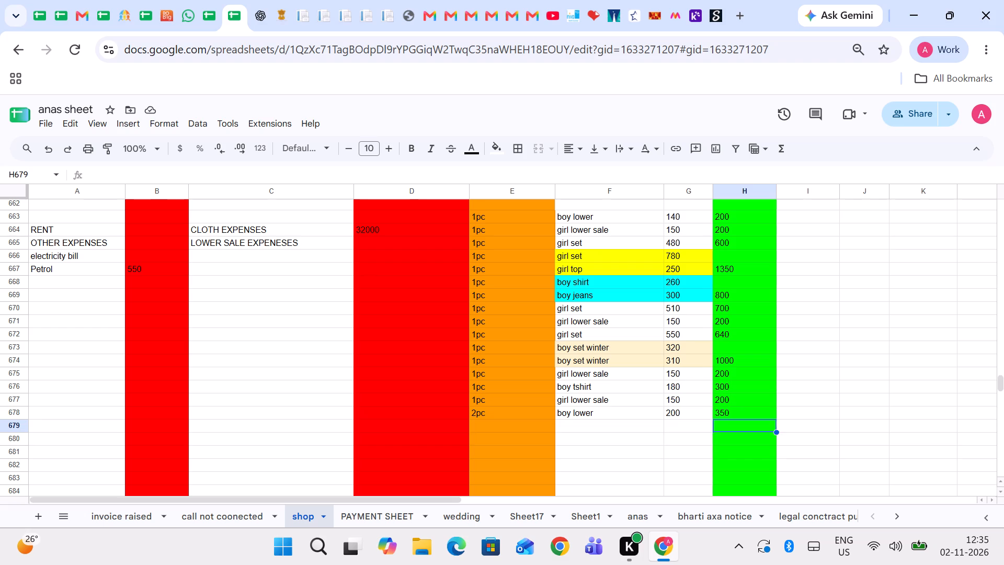
key("Up")
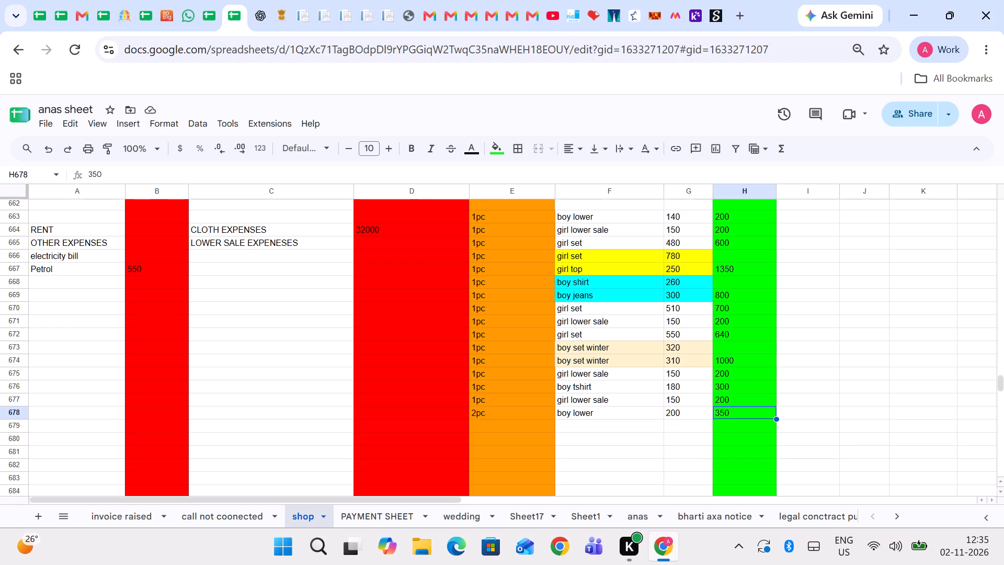
key("Up")
key("Up")
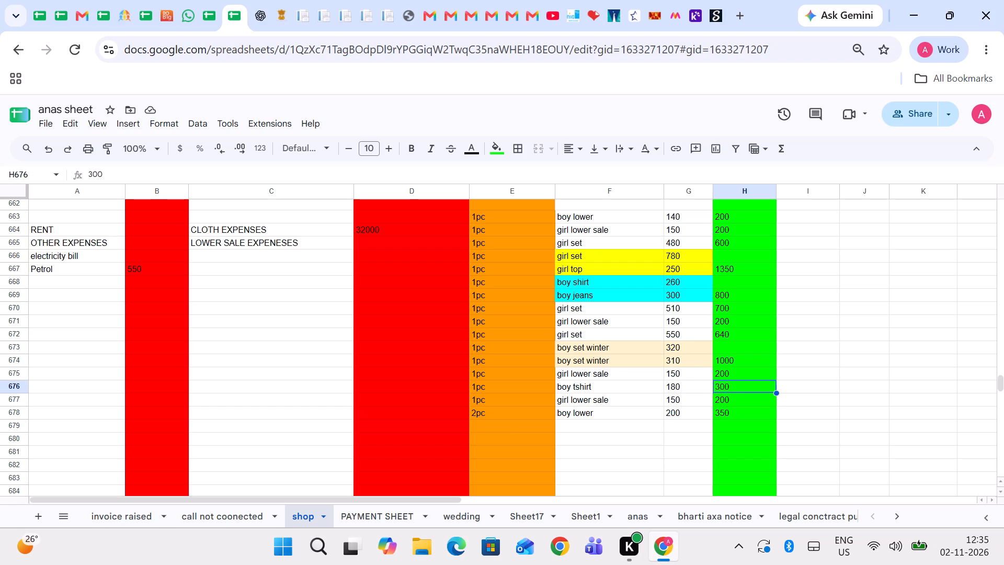
key("Up")
key("Up")
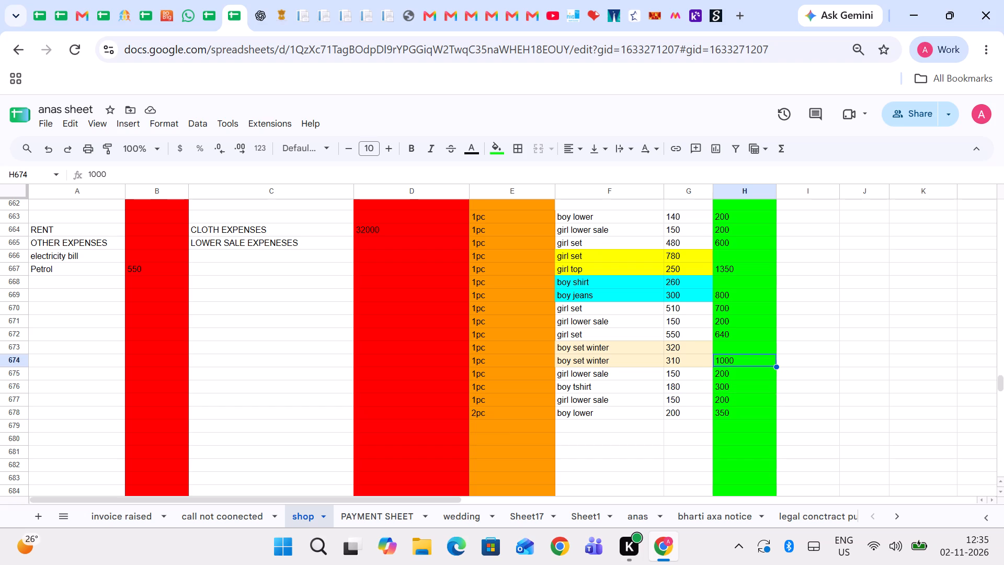
key("Up")
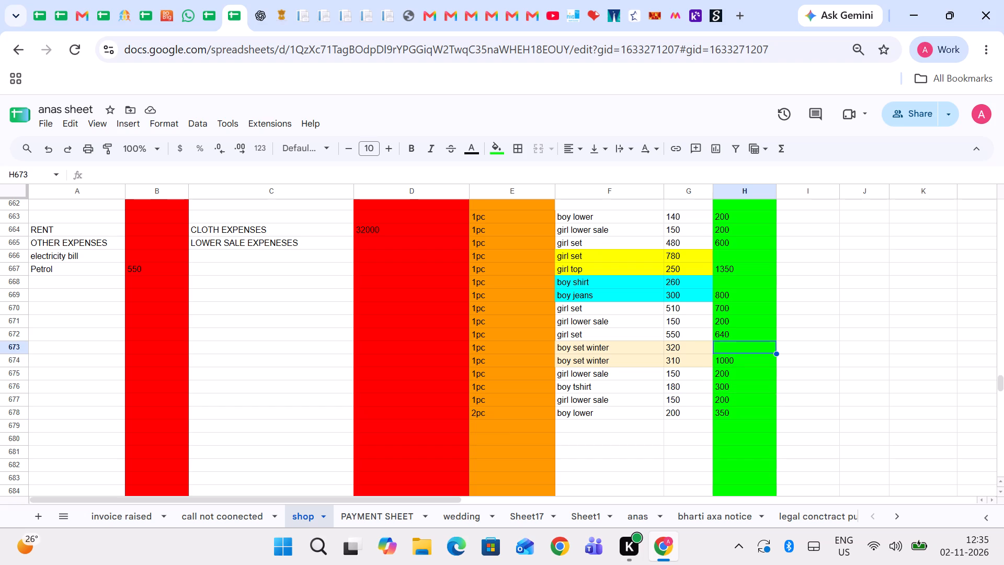
key("Up")
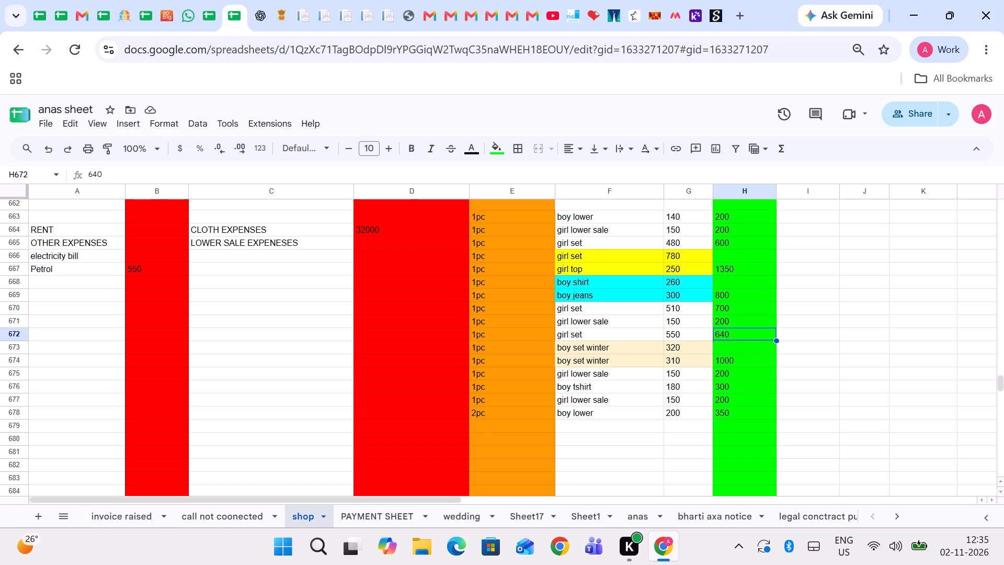
key("BackSpace")
key("BackSpace")
type("74")
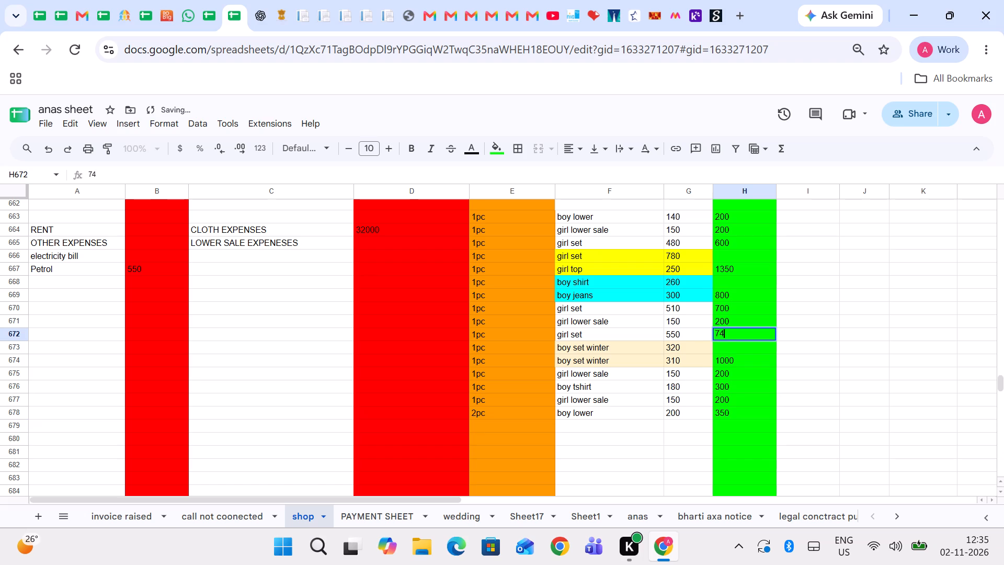
key("0")
key("Up")
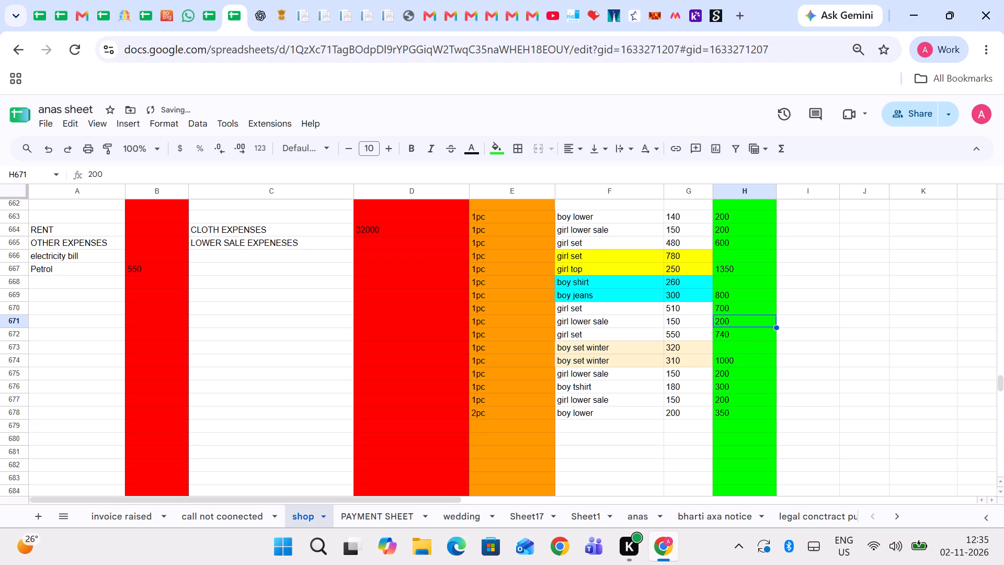
Review the November 2026 column H amounts from row 671 up to the first item in row 663.
key("Up")
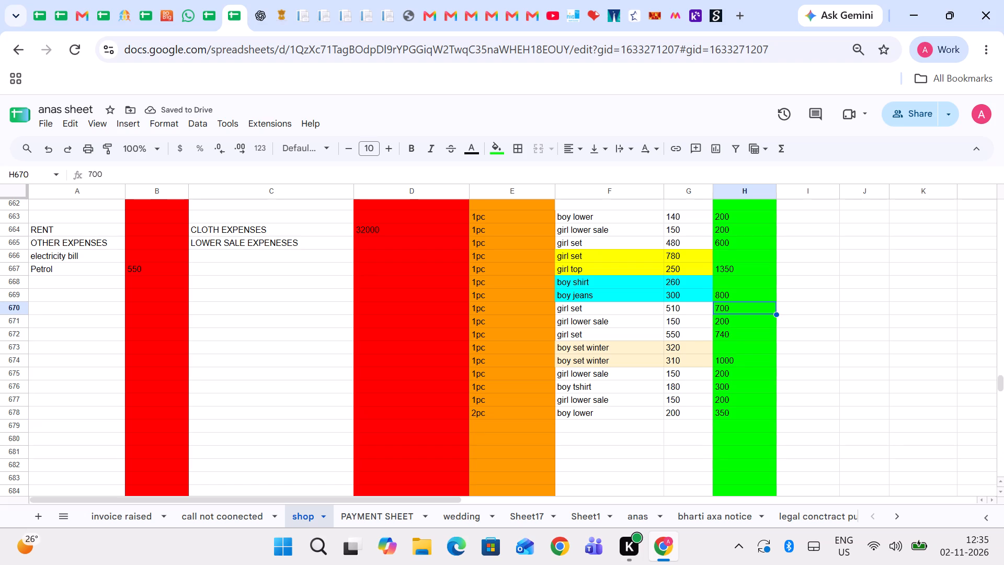
key("Up")
key("Up")
key("Up")
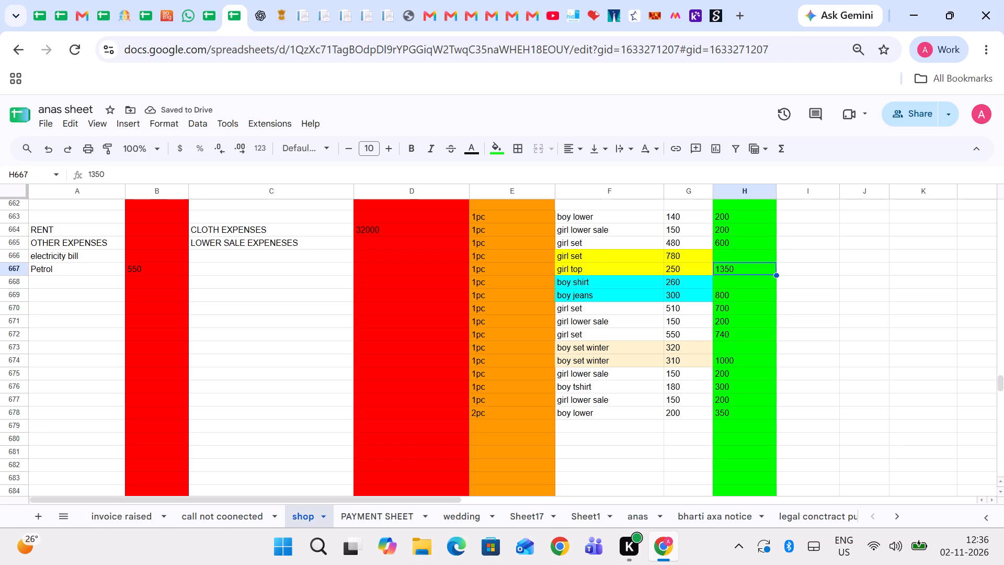
key("Up")
key("Up")
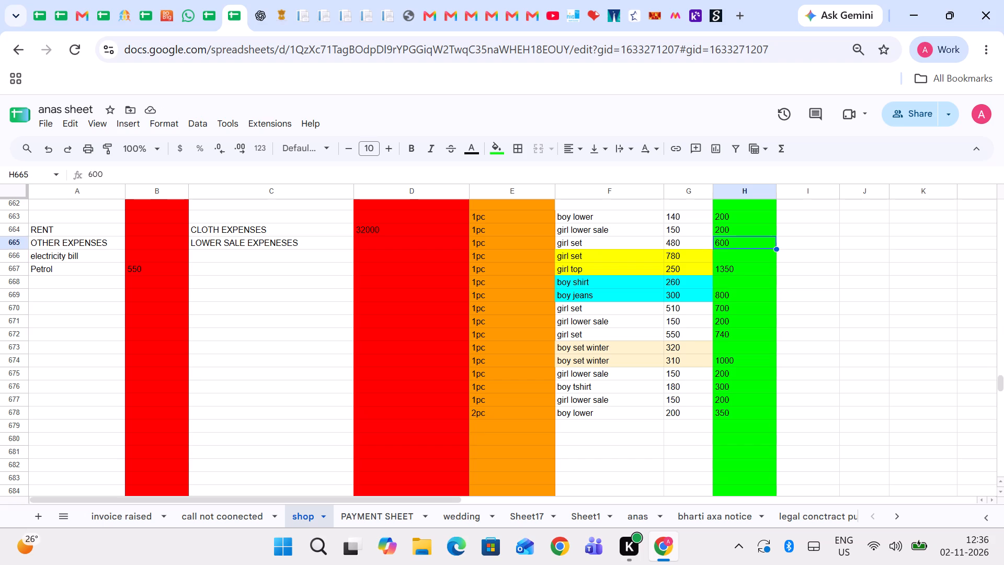
key("Up")
key("Up")
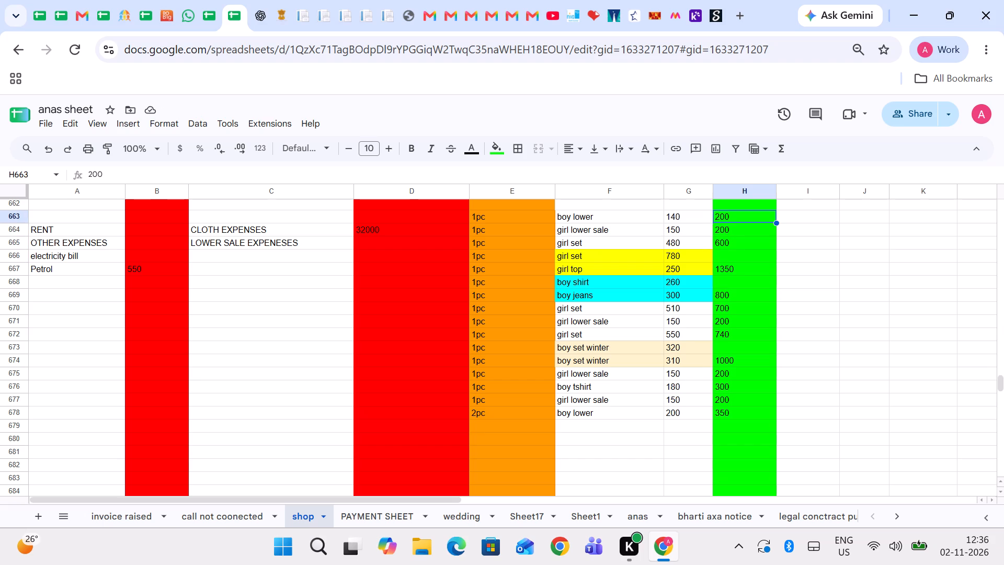
Review the November 2026 column G amounts one by one from row 663 down to row 678.
key("Left")
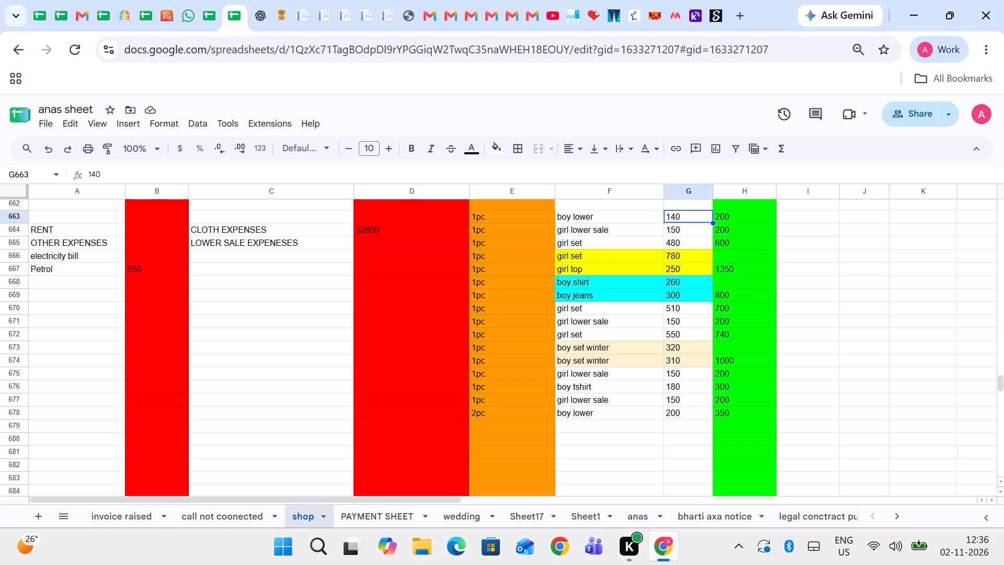
key("Down")
key("Down")
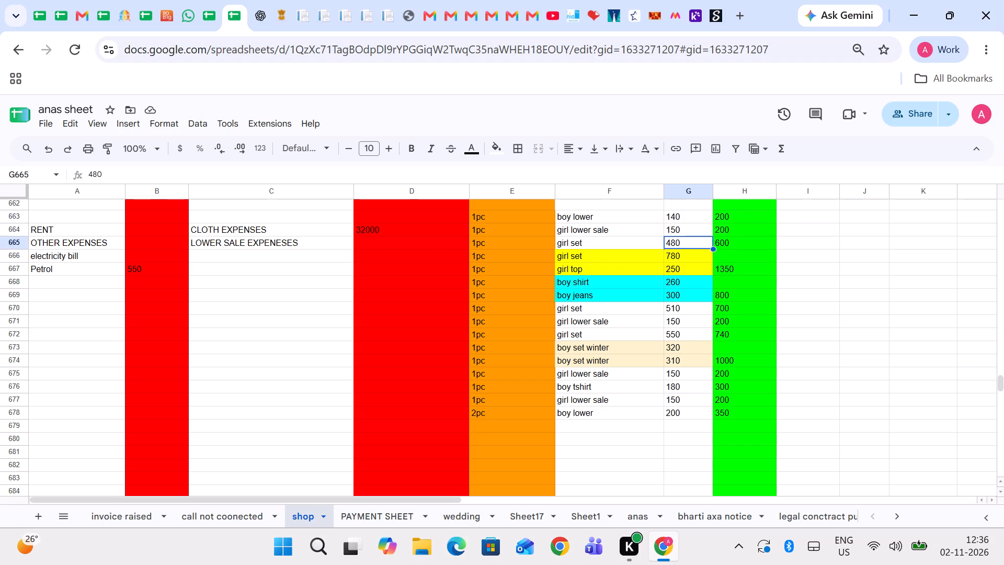
key("Down")
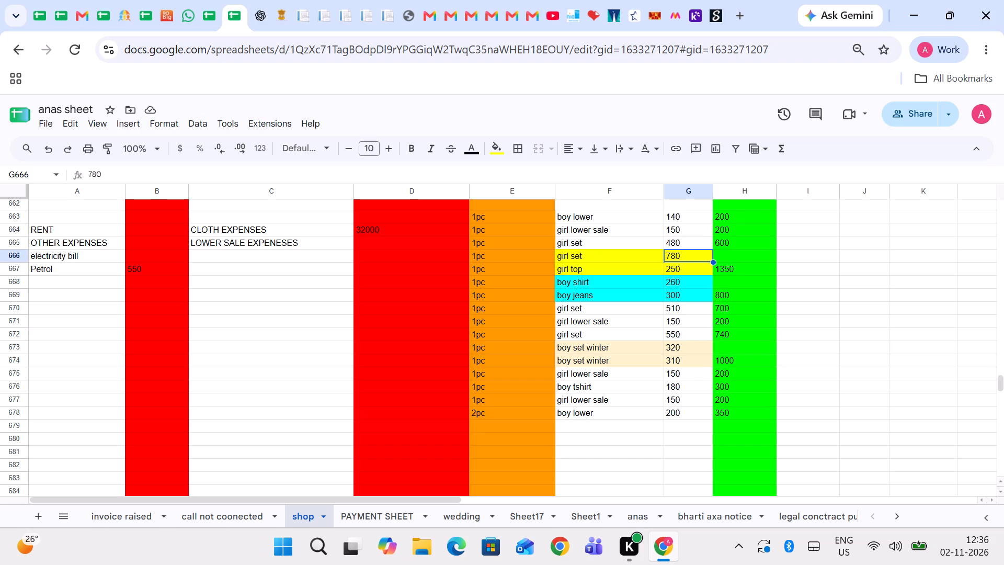
key("Down")
key("Down")
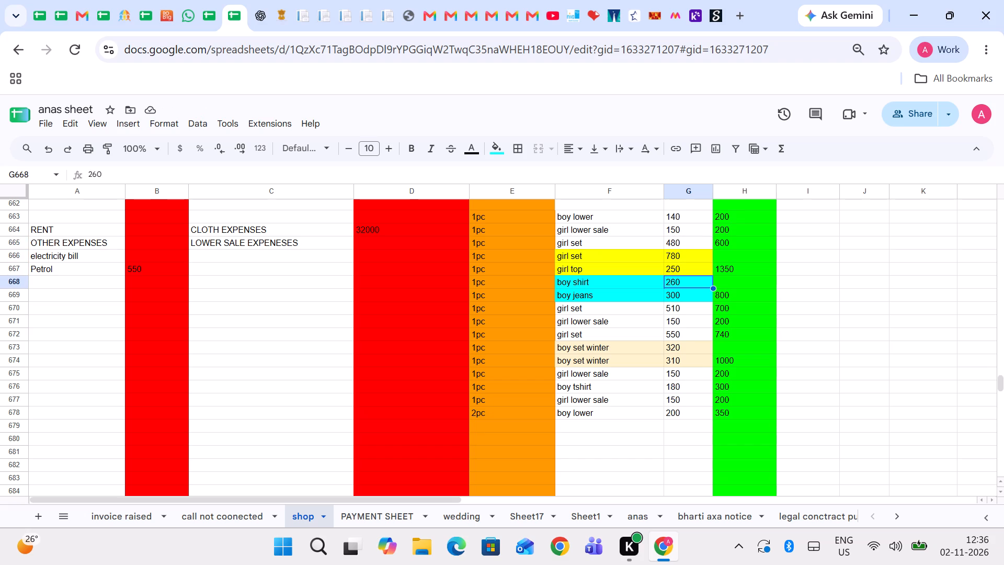
key("Down")
key("Down")
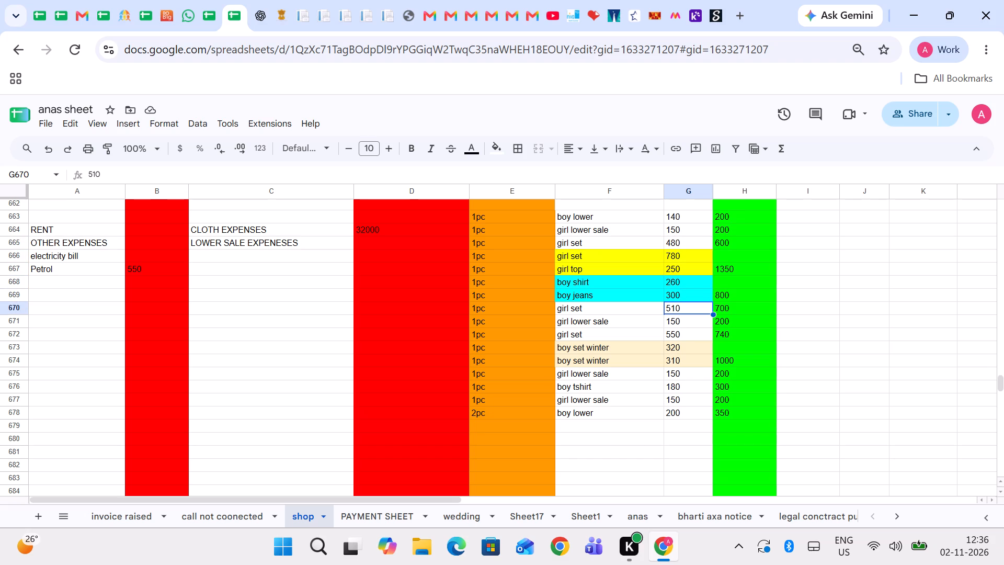
key("Down")
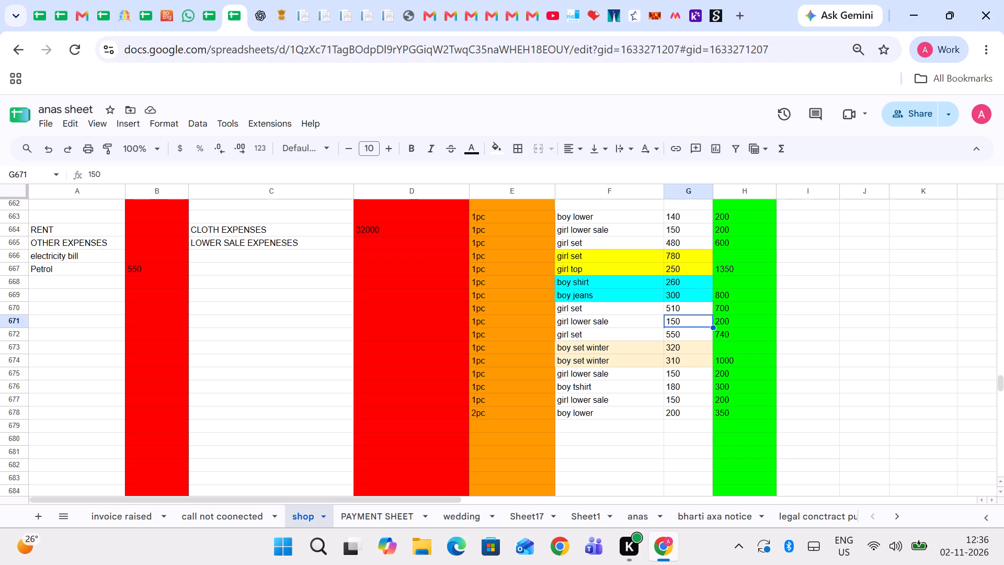
key("Down")
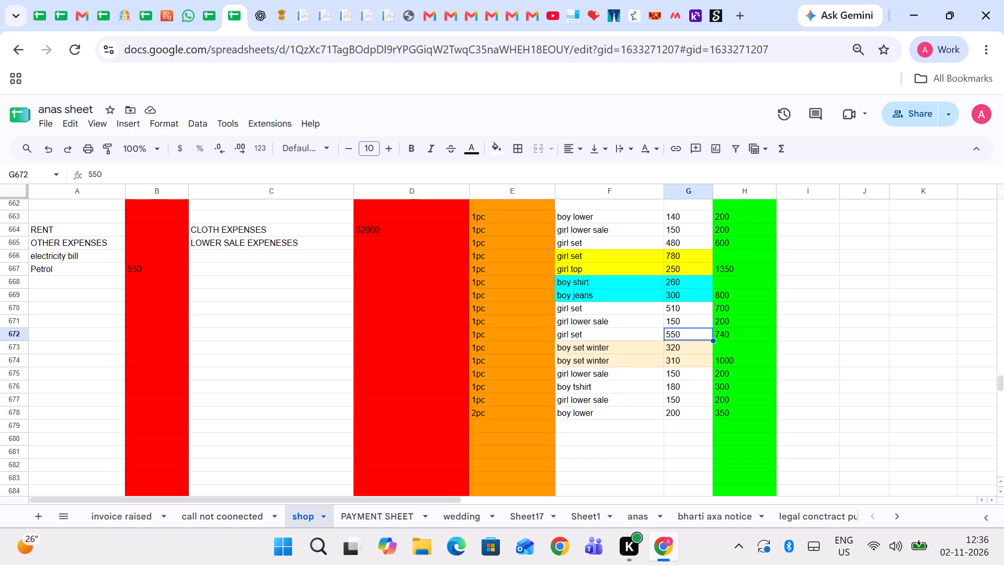
key("Down")
key("Down")
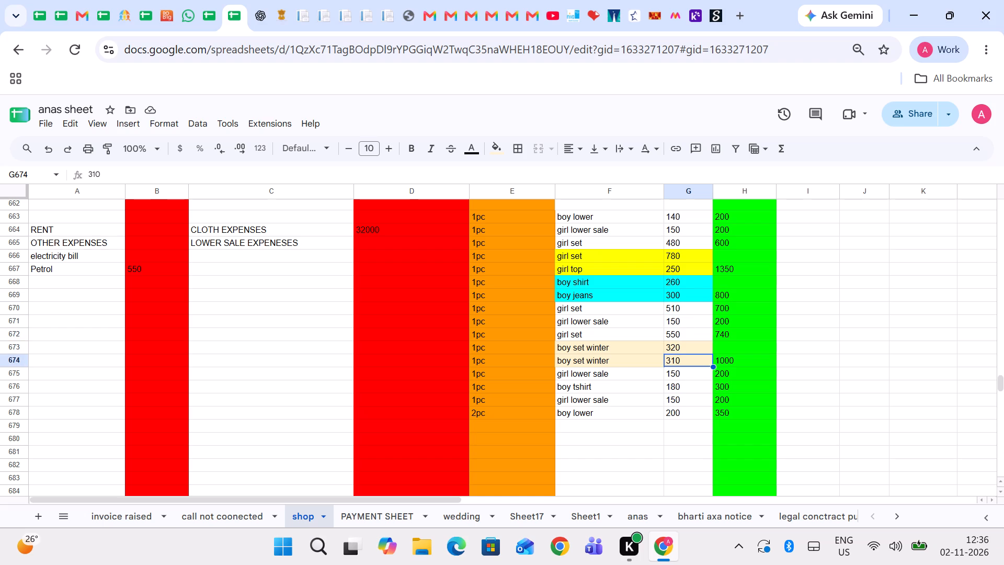
key("Down")
key("Down")
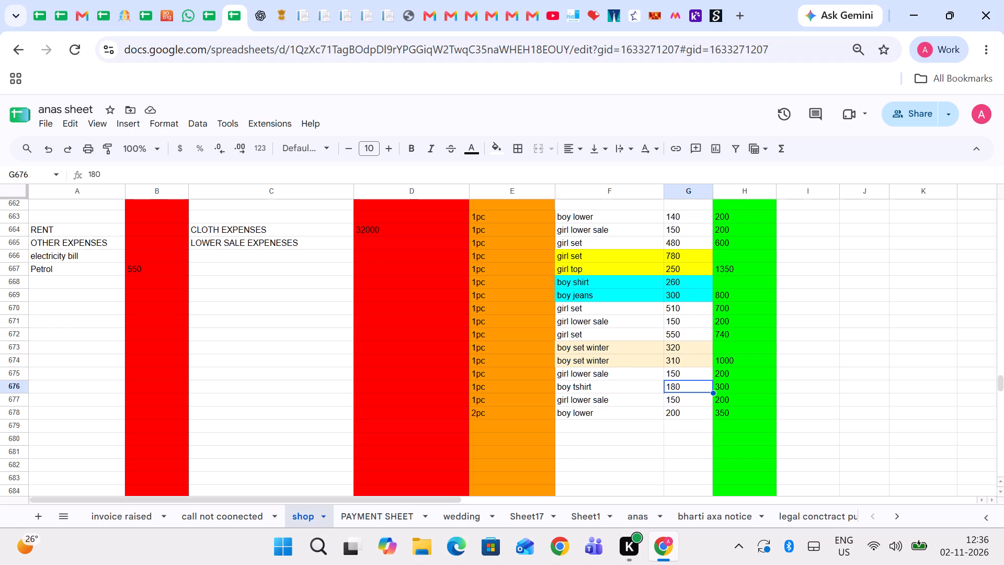
key("Down")
key("Down")
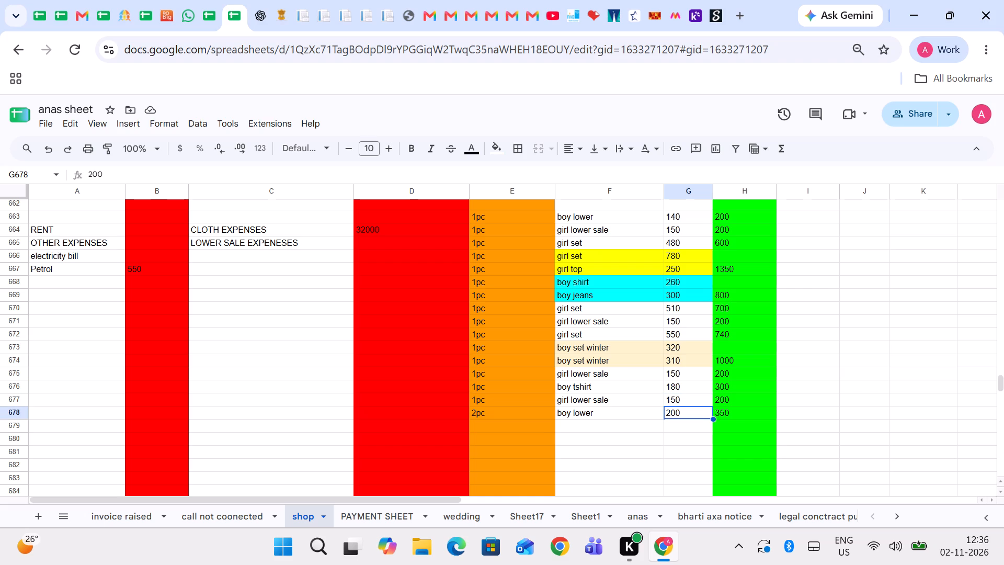
Check the sum of the column H amounts in rows 663 to 678 and view the previous month's TOTAL row.
key("Right")
key("shift+Up")
key("shift+Up")
key("shift+Up")
key("shift+Up")
key("shift+Up")
key("shift+Up")
key("shift+Up")
key("shift+Up")
key("shift+Up")
key("shift+Up")
key("shift+Up")
key("shift+Up")
key("shift+Up")
key("shift+Up")
key("shift+Up")
key("shift+Up")
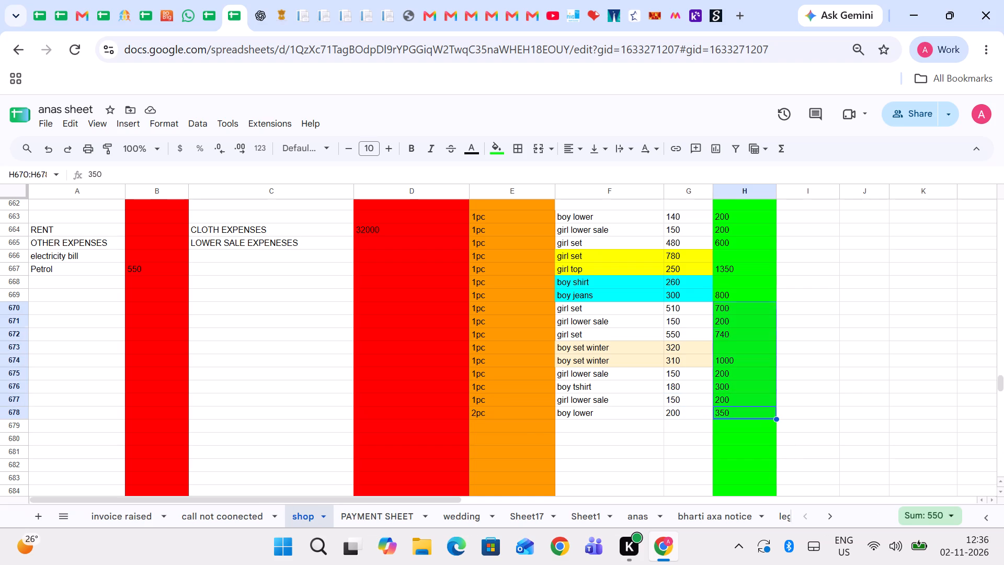
key("shift+Down")
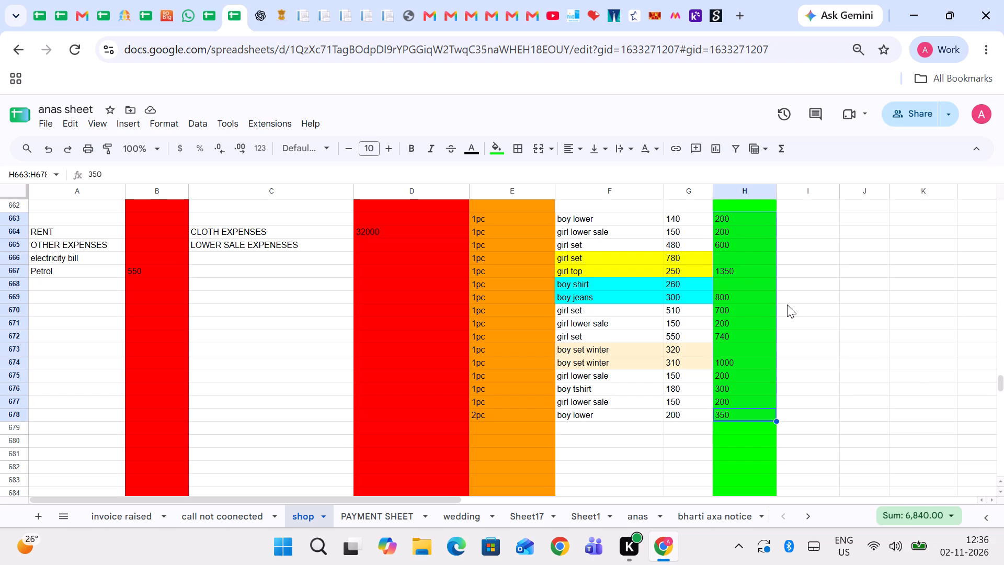
scroll(914, 366, "up", 2)
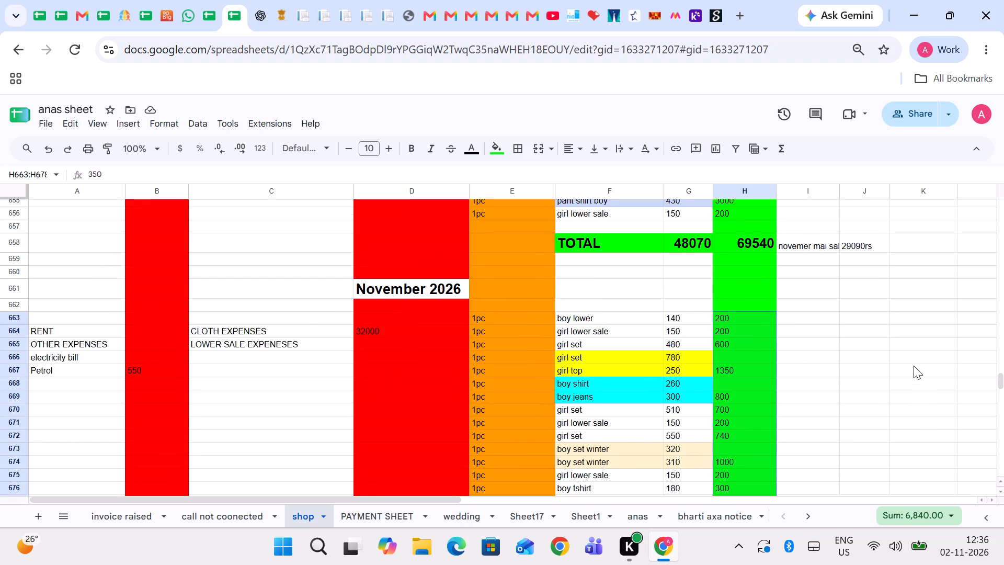
scroll(914, 366, "up", 1)
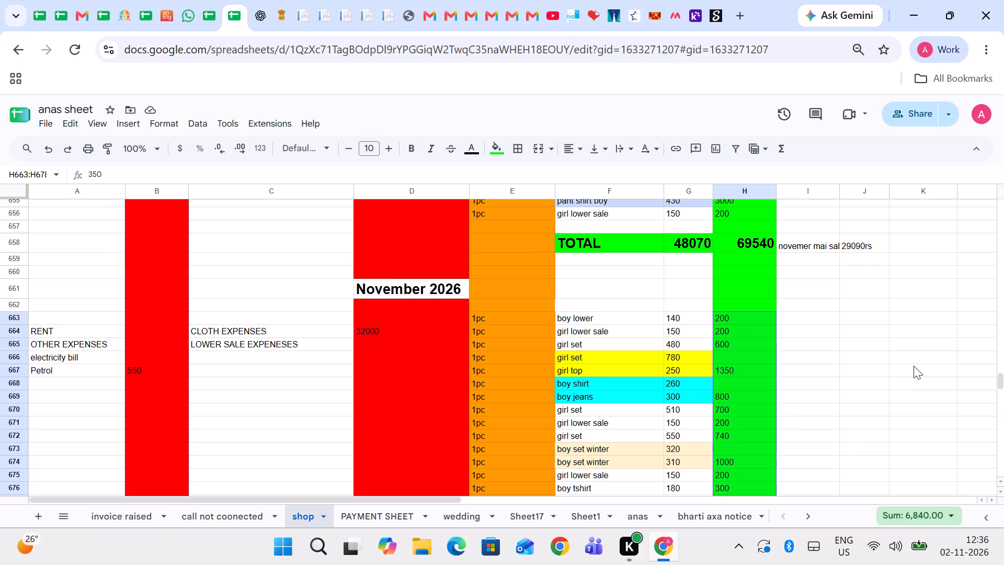
scroll(844, 322, "up", 1)
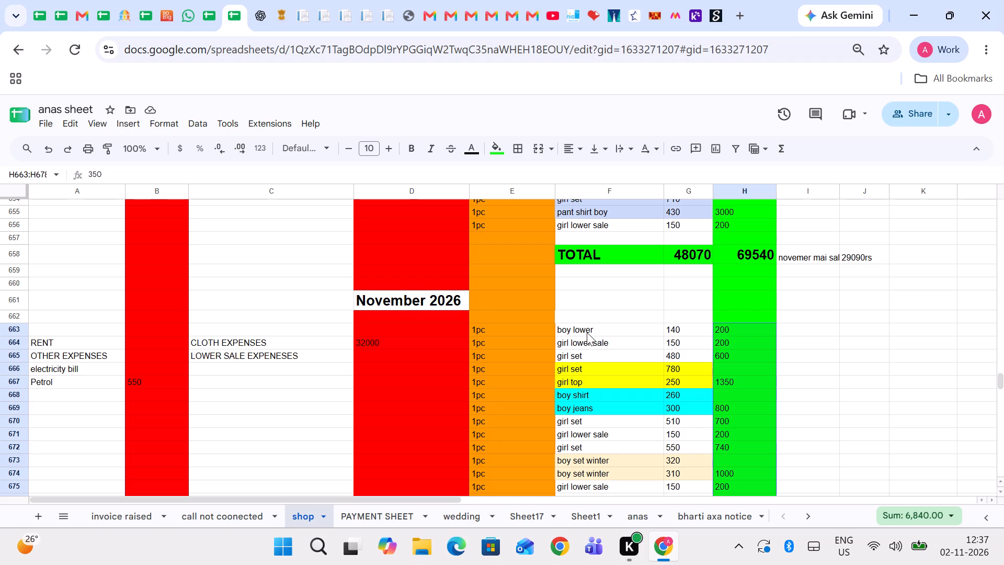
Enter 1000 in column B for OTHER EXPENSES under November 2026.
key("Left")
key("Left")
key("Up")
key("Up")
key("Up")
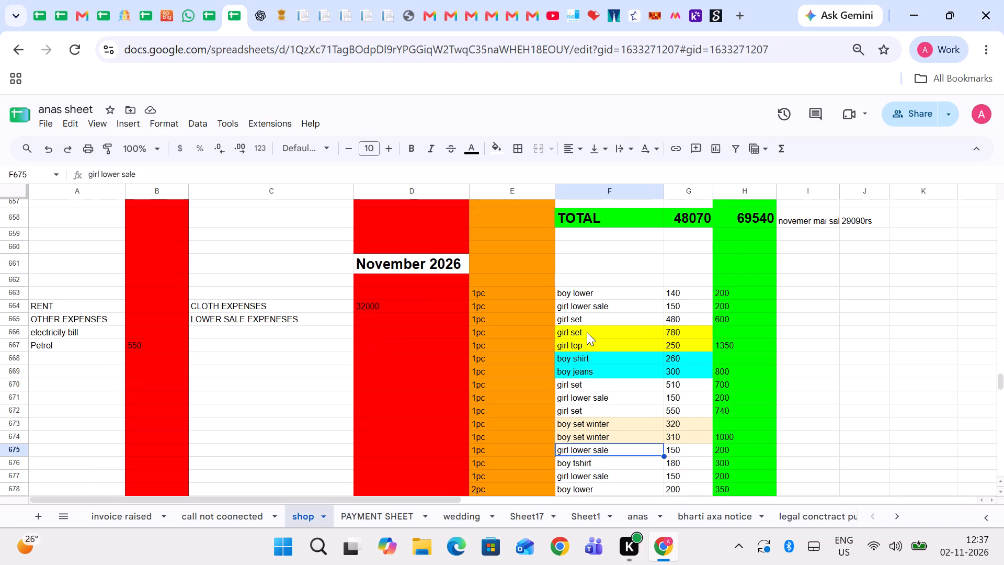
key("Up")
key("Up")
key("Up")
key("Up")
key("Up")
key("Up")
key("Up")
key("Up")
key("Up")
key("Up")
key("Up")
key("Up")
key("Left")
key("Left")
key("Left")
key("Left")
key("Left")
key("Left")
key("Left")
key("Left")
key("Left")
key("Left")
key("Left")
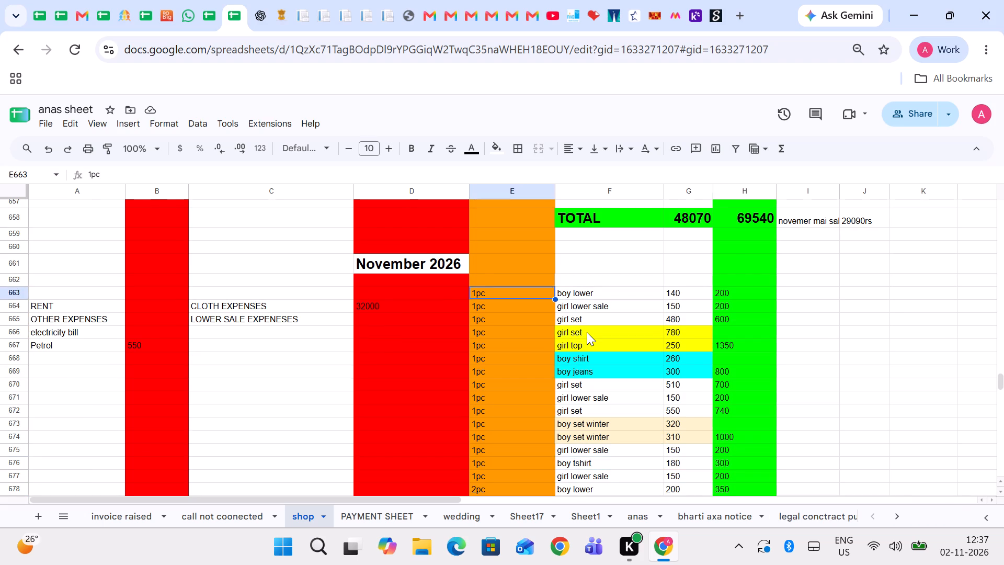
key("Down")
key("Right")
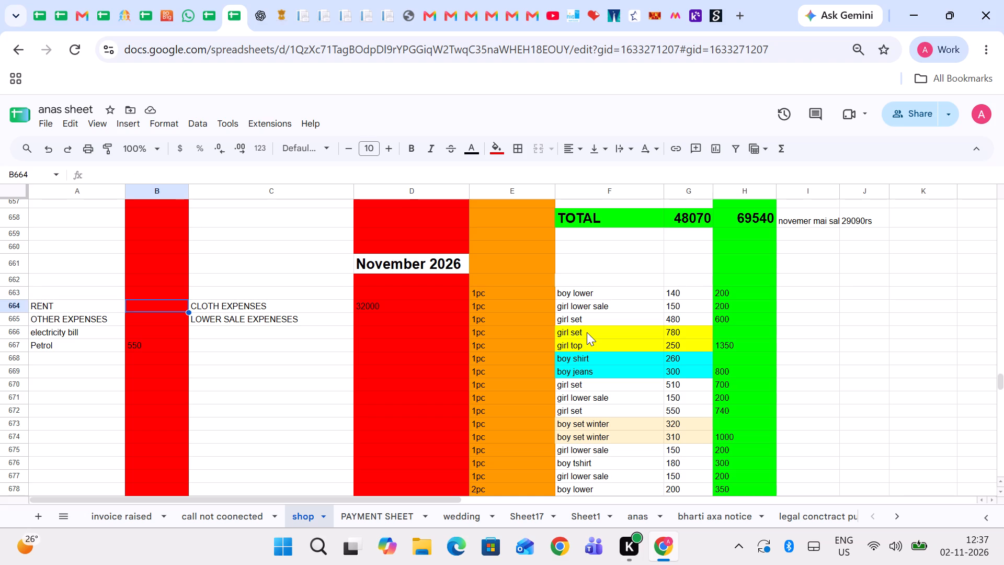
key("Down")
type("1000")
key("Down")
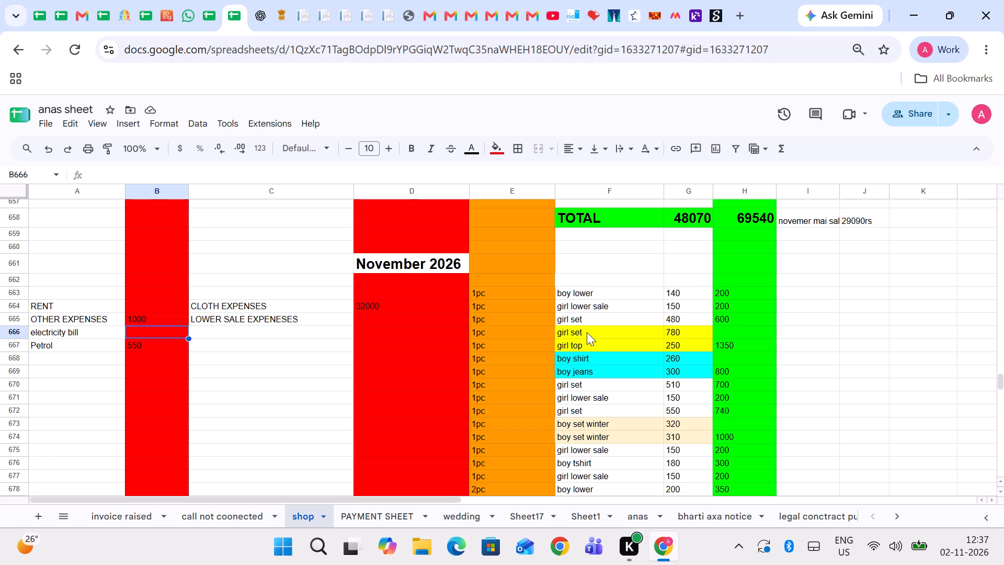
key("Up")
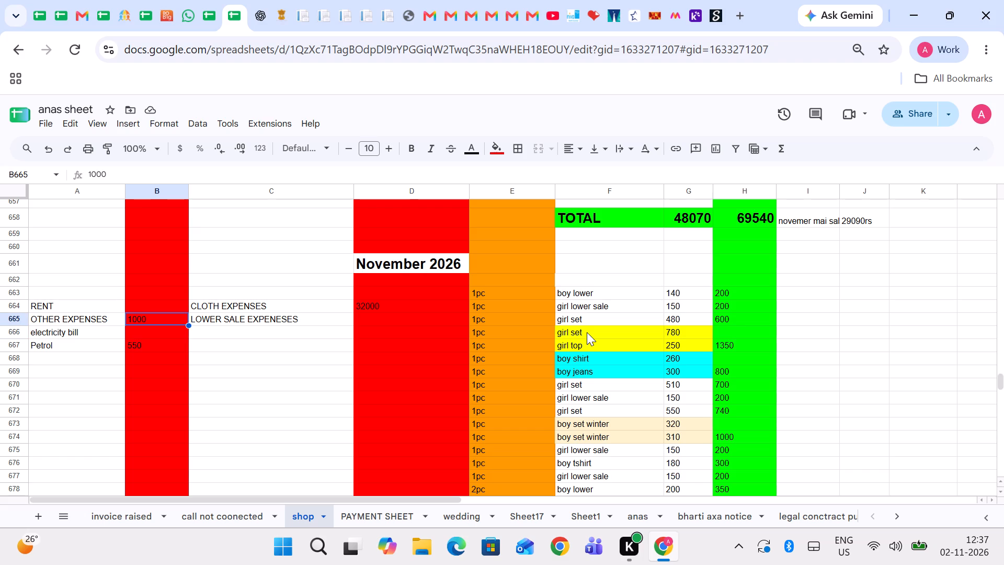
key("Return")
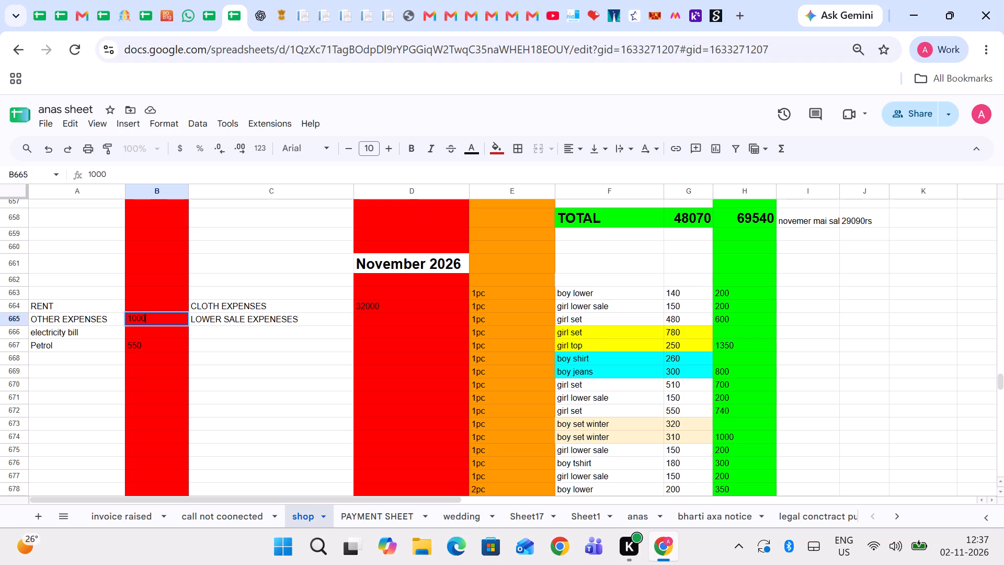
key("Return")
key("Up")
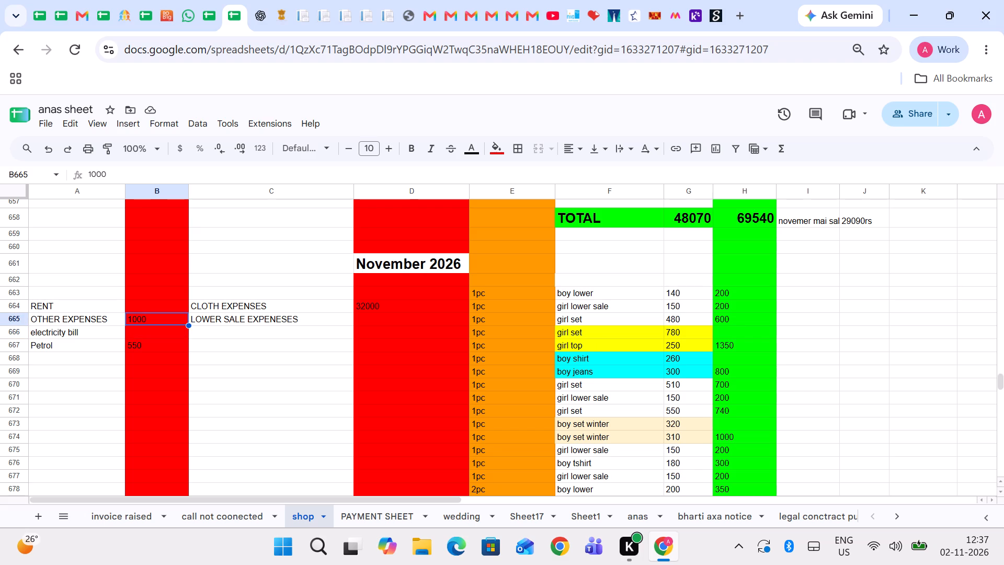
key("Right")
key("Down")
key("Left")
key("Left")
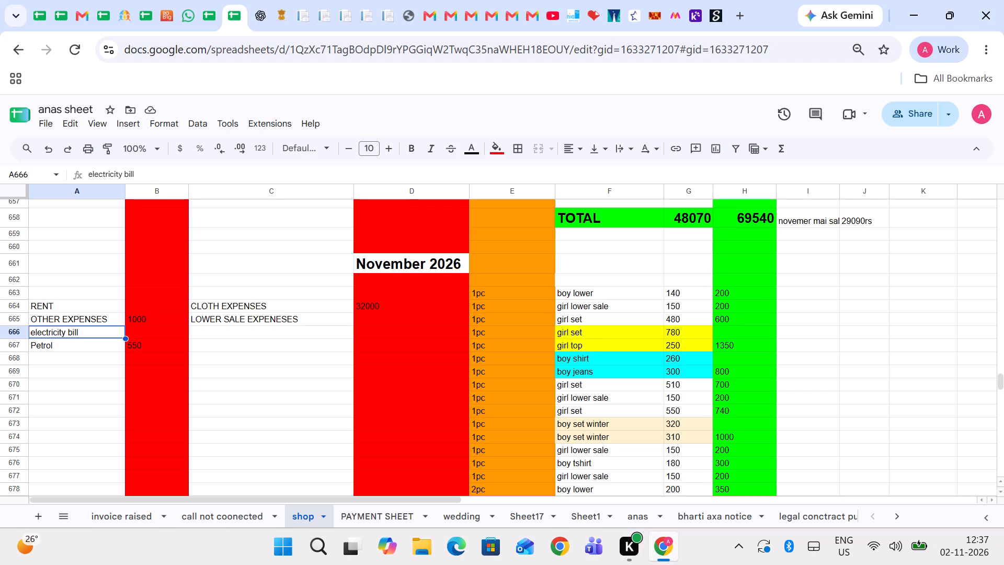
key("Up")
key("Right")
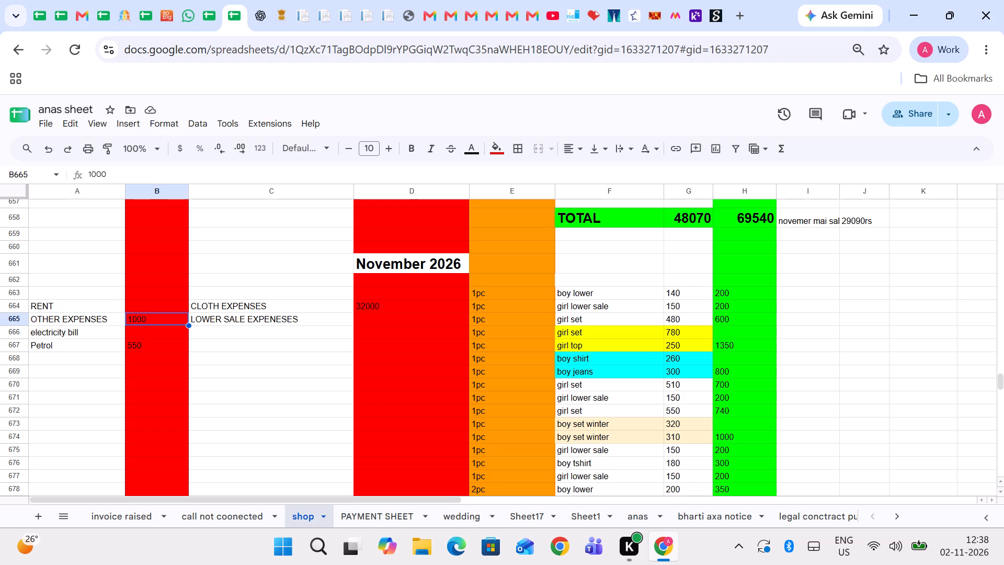
Set the column B amount for OTHER EXPENSES under November 2026 to 1500.
key("Return")
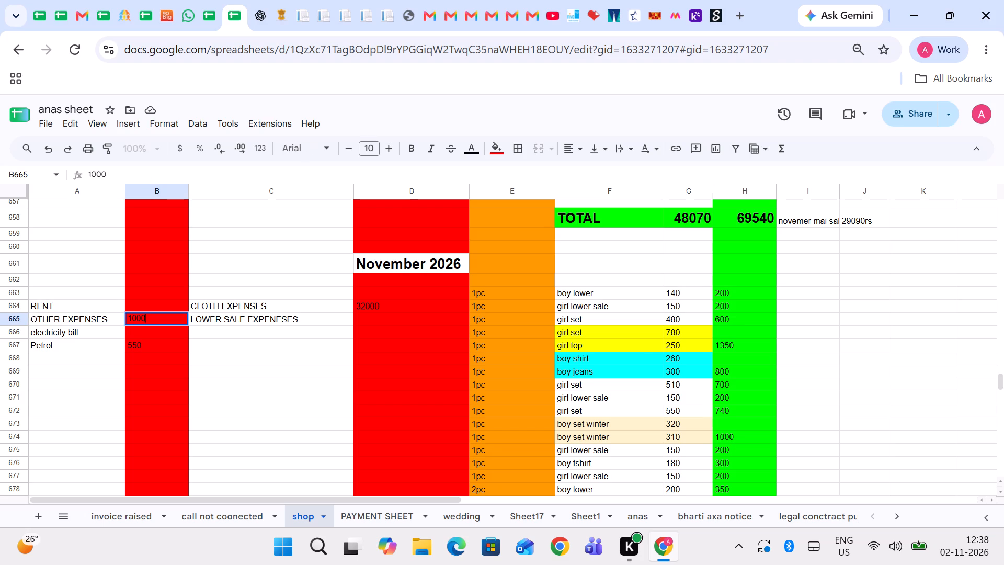
key("BackSpace")
key("BackSpace")
key("BackSpace")
type("500")
key("Down")
key("Return")
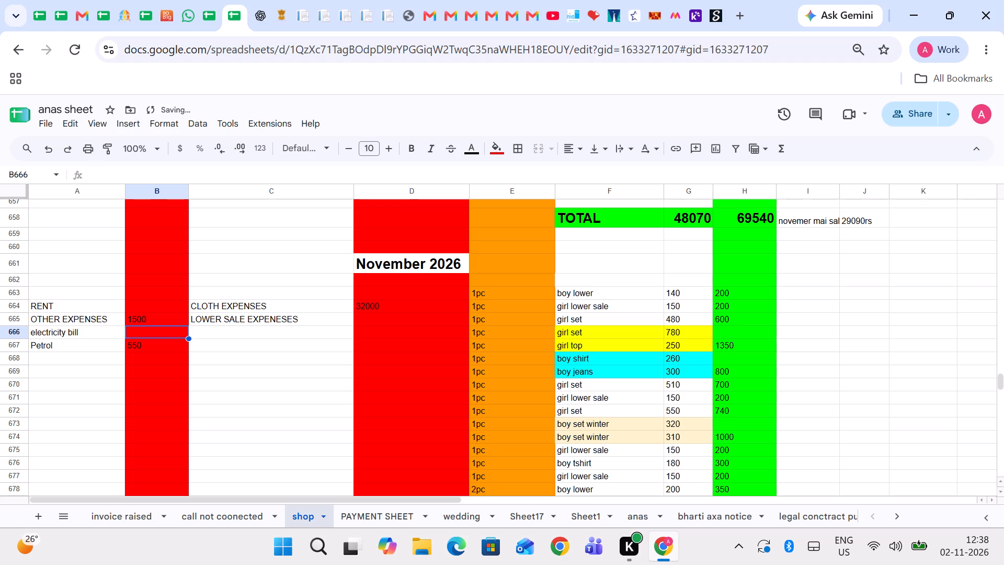
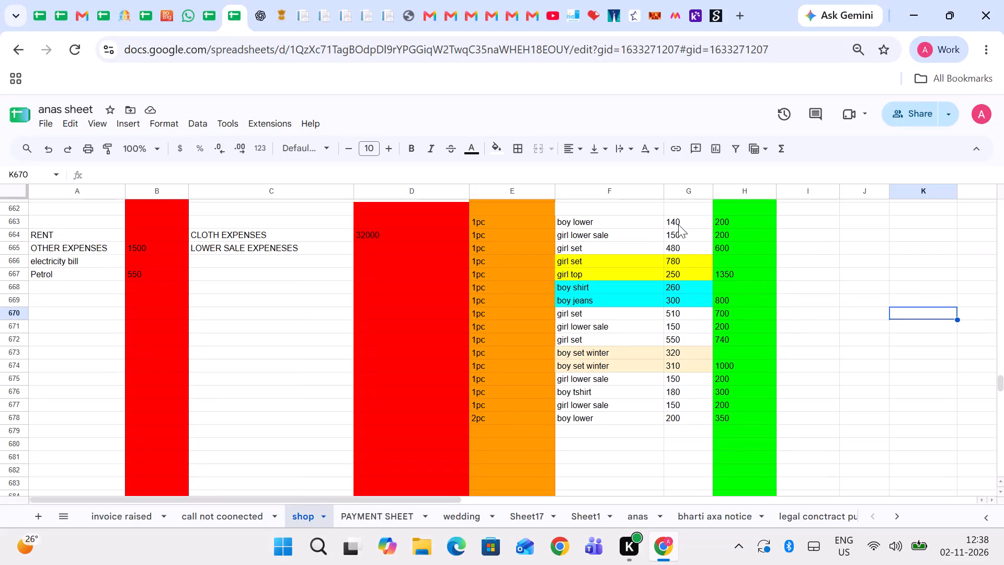
Check the sums of the November 2026 amounts in columns G and H for rows 663 to 678.
left_click_drag(678, 223, 672, 417)
left_click_drag(734, 221, 731, 395)
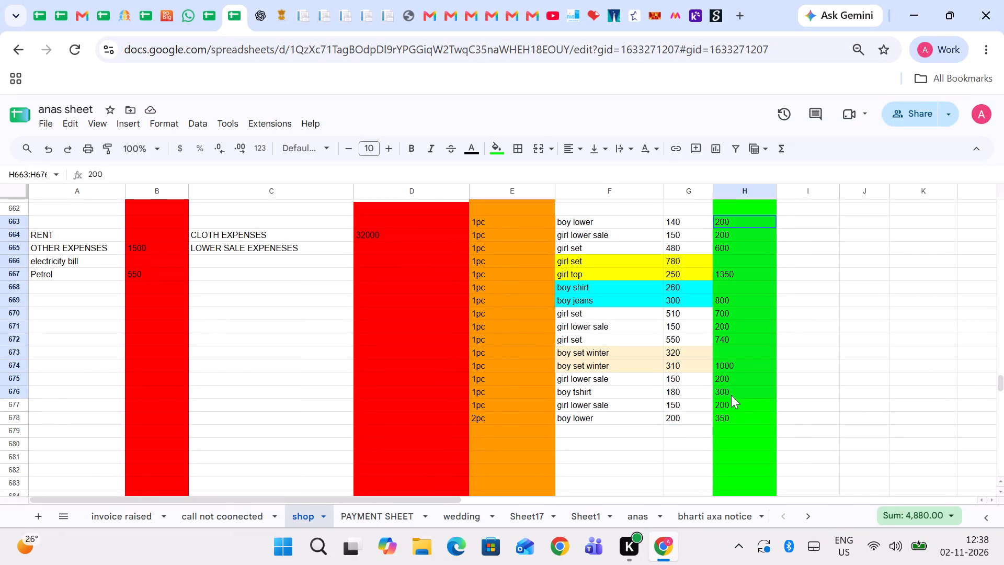
left_click_drag(731, 395, 728, 414)
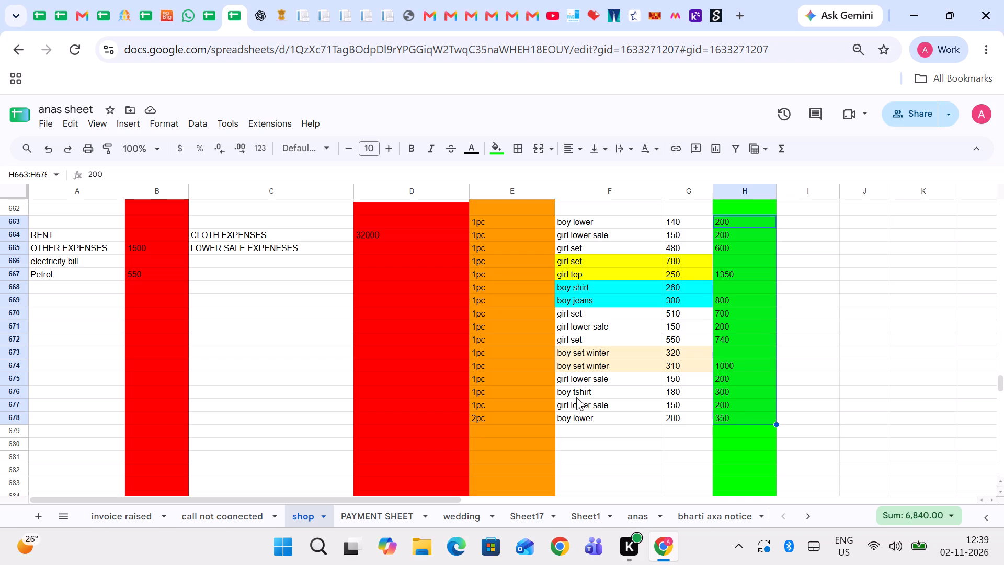
left_click(301, 376)
Look back from the November 2026 section through earlier months' entries and TOTAL rows, up to the row above September 2026, and return.
scroll(508, 390, "up", 1)
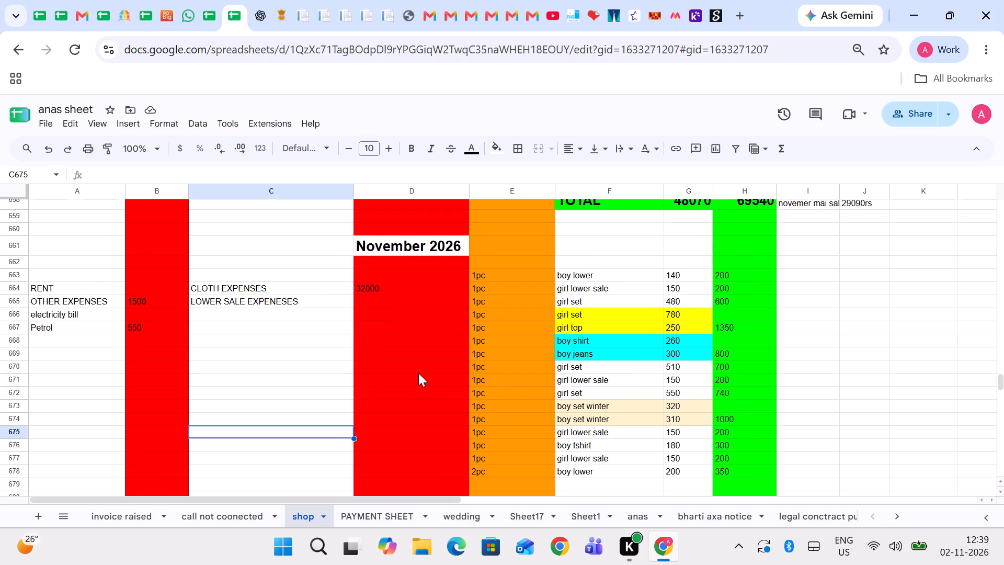
scroll(418, 373, "down", 1)
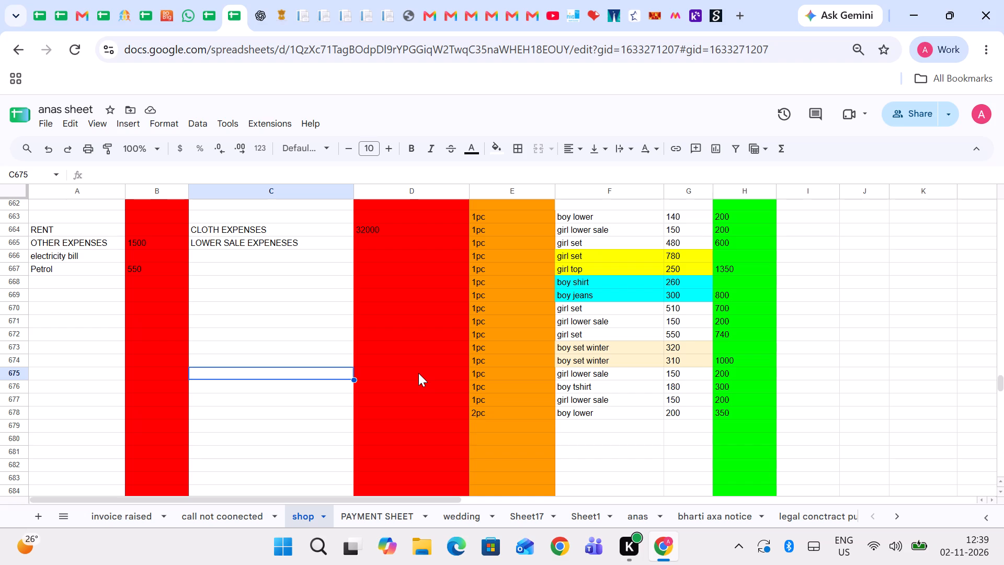
scroll(418, 373, "up", 1)
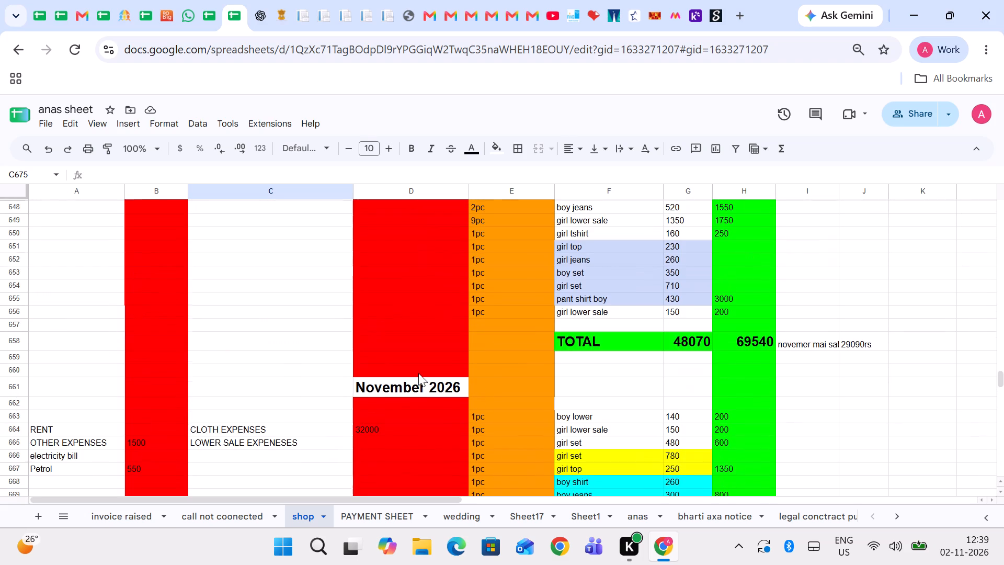
scroll(418, 373, "up", 1)
scroll(555, 398, "down", 1)
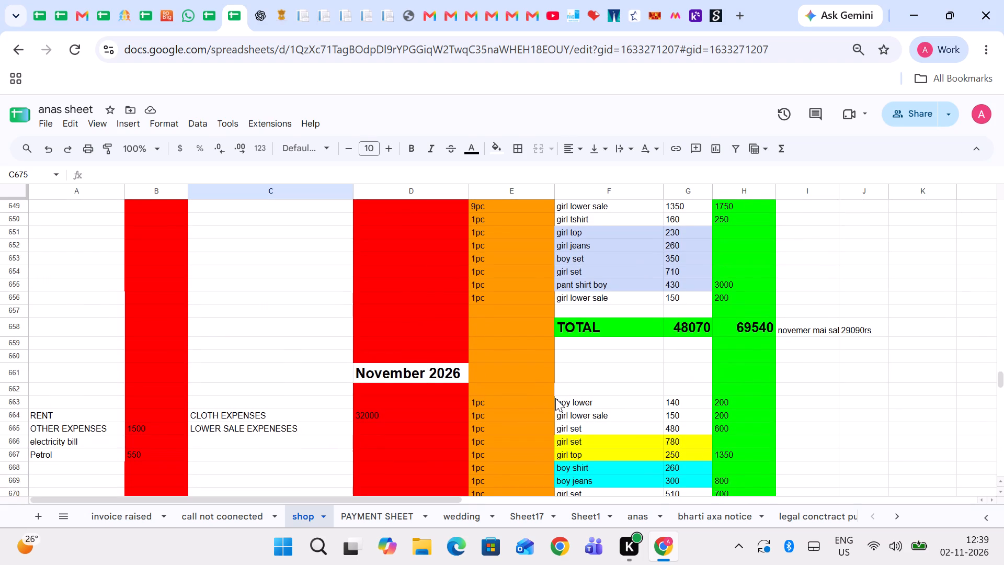
scroll(555, 398, "down", 1)
scroll(555, 398, "up", 5)
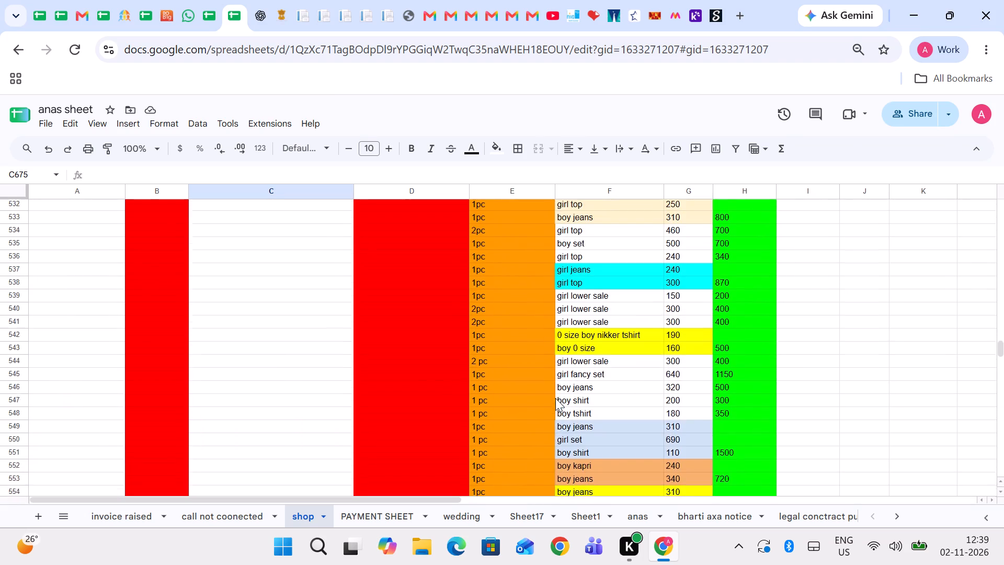
scroll(555, 398, "up", 5)
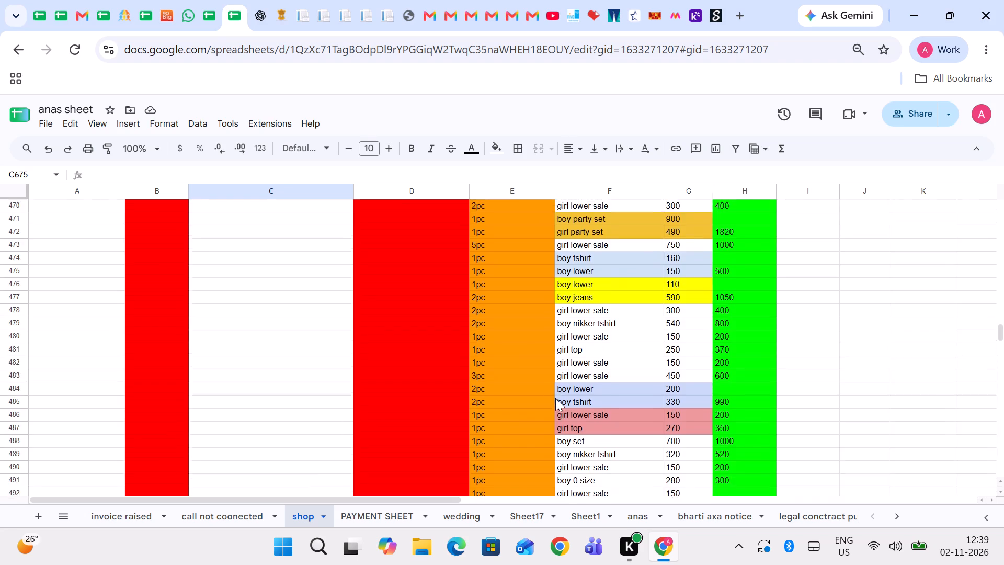
scroll(555, 398, "up", 4)
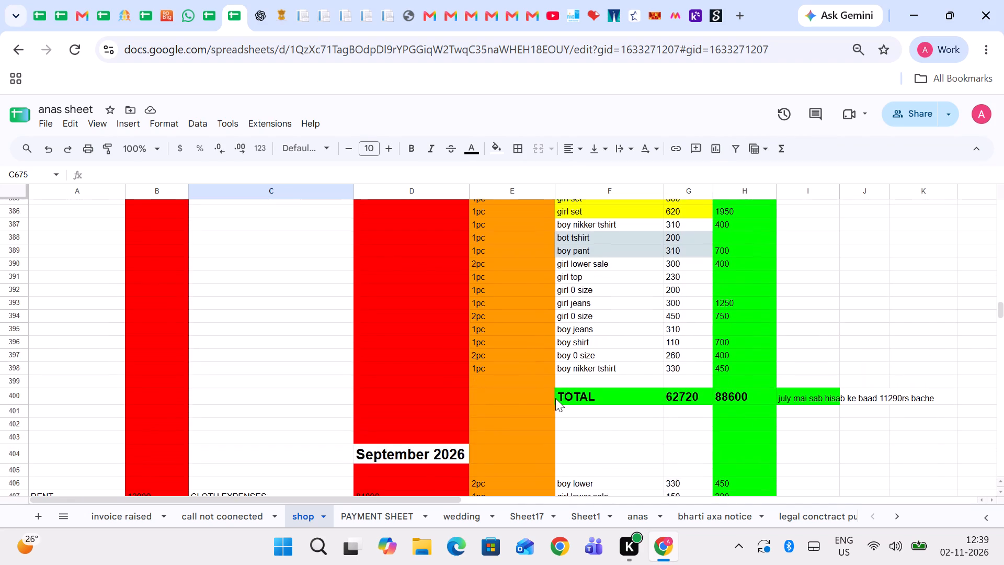
scroll(555, 398, "down", 14)
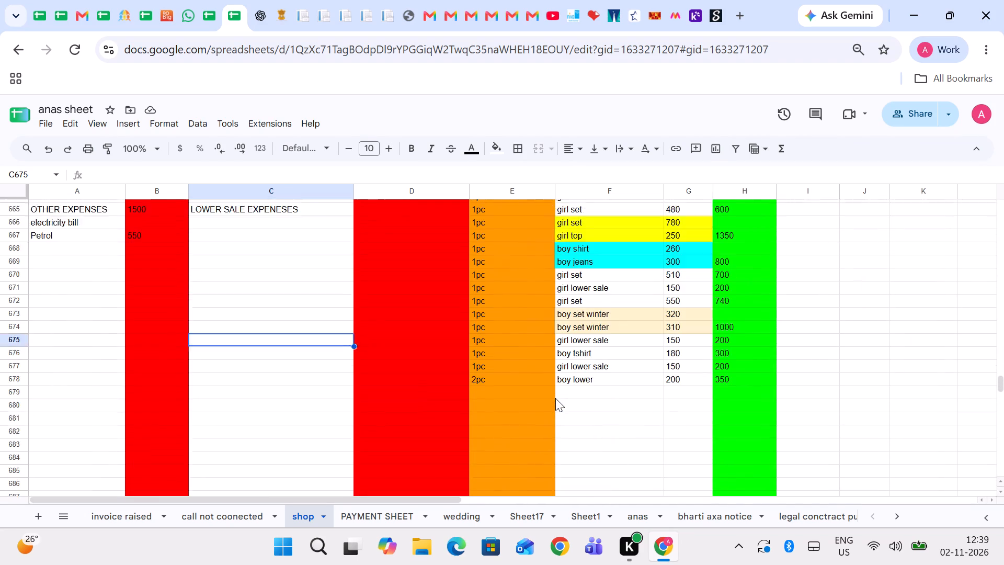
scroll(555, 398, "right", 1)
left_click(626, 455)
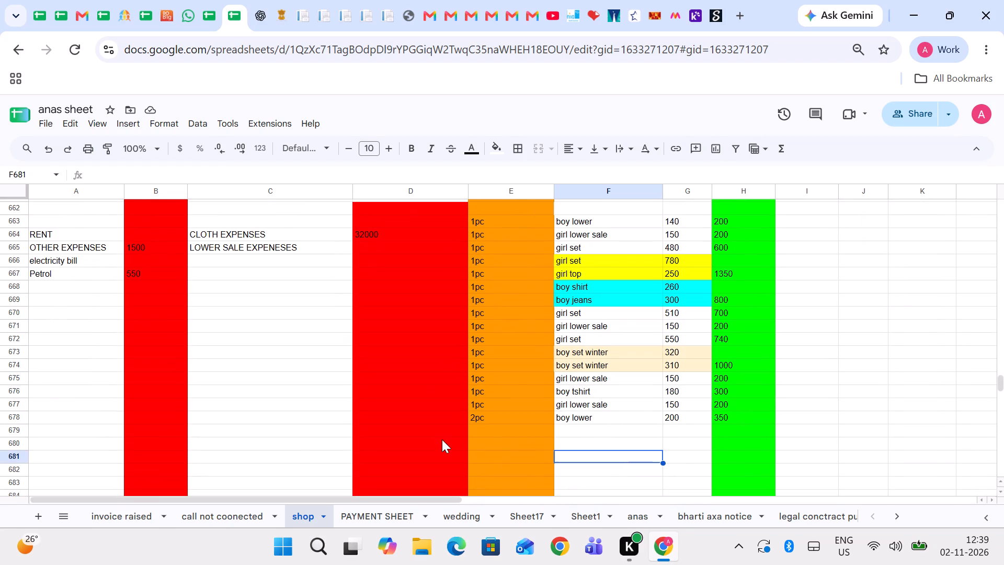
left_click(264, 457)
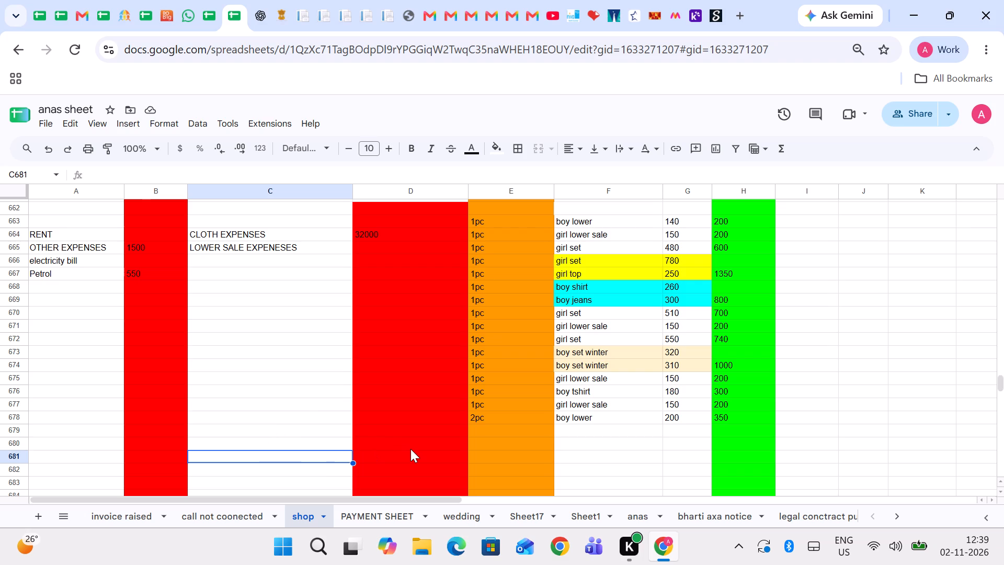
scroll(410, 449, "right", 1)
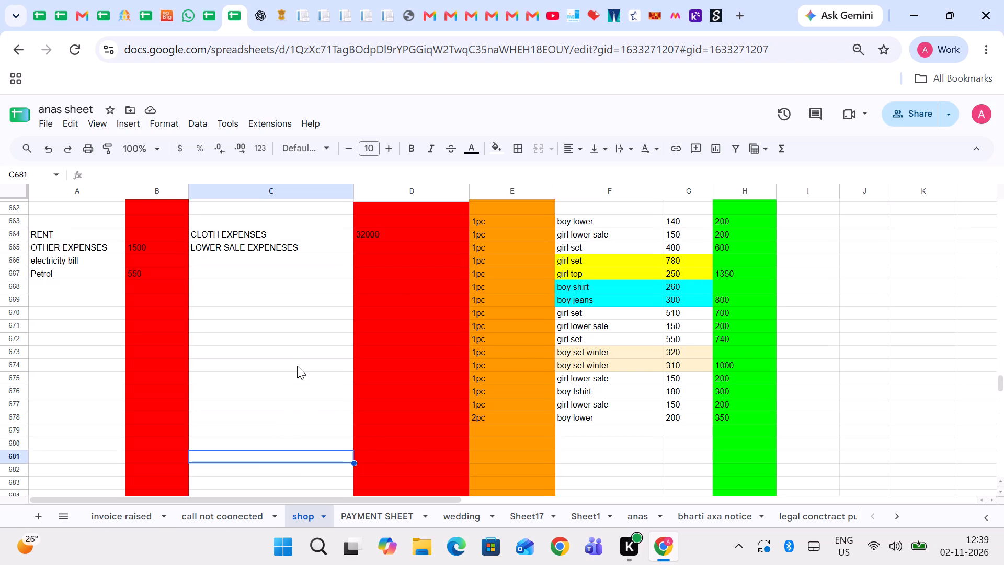
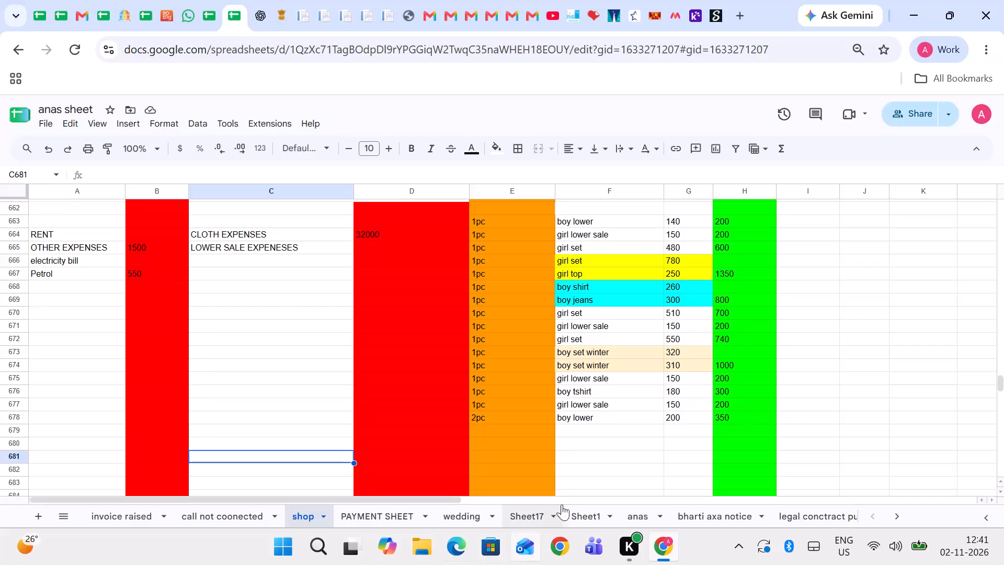
Check the sum of the November 2026 sale amounts in column H for rows 663 to 678.
left_click(718, 420)
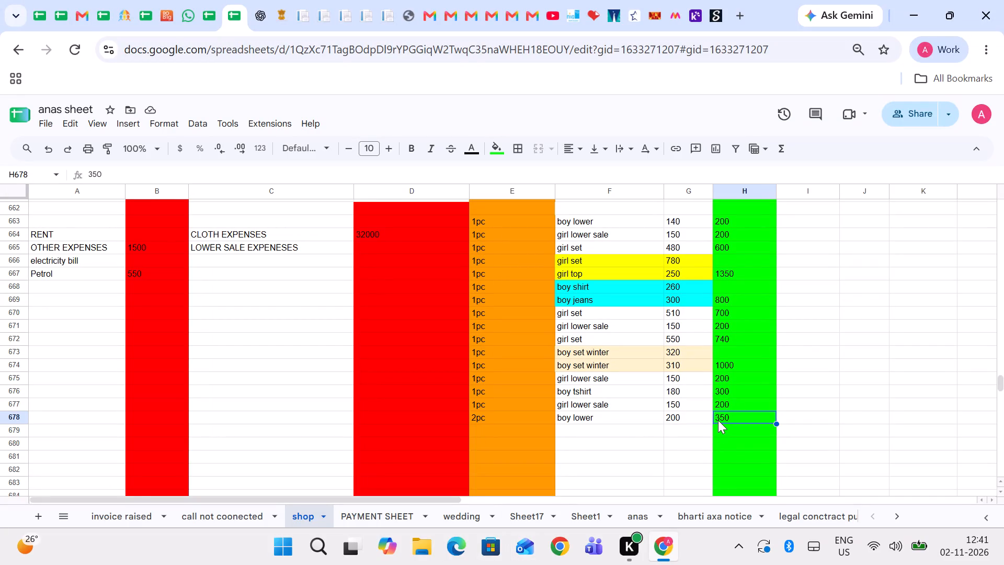
key("shift+Up")
key("shift+Up")
key("shift+Up")
key("shift+Up")
key("shift+Up")
key("shift+Up")
key("shift+Up")
key("shift+Up")
key("shift+Up")
key("shift+Up")
key("shift+Up")
key("shift+Up")
key("shift+Up")
key("shift+Up")
key("shift+Up")
key("shift+Up")
key("shift+Up")
key("shift+Up")
key("shift+Up")
key("shift+Up")
key("shift+Down")
key("shift+Down")
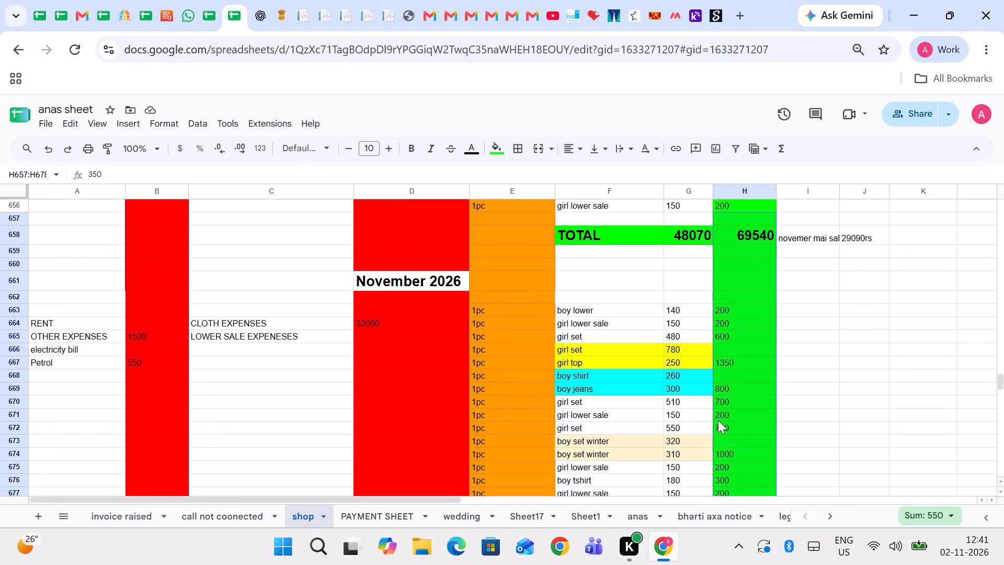
key("shift+Down")
key("shift+Down")
key("shift+Down")
key("shift+Down")
key("shift+Down")
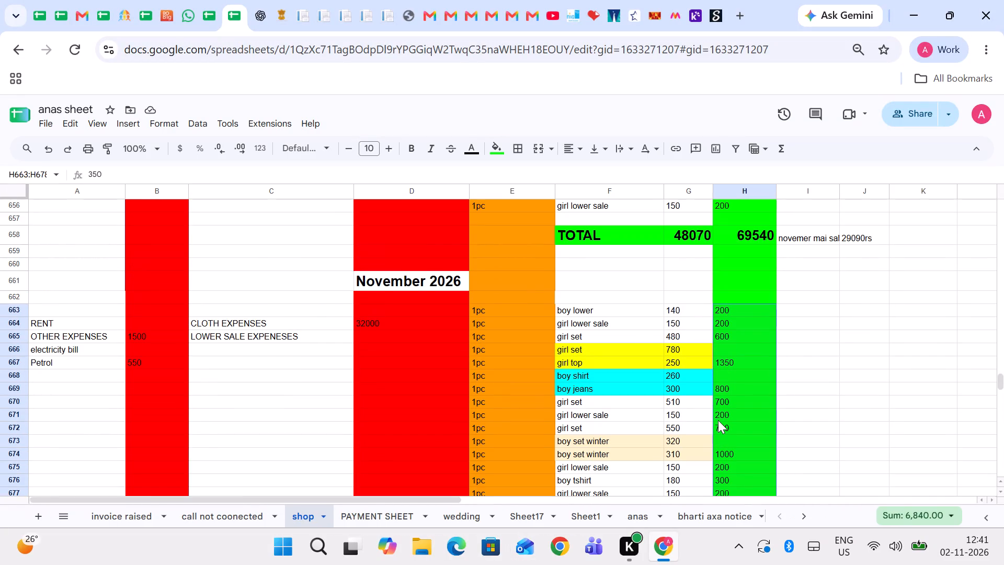